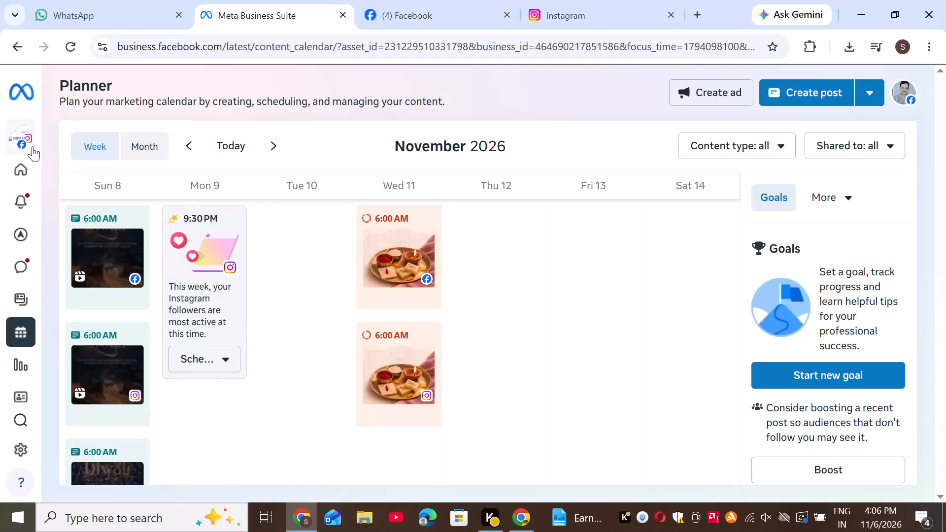
Search the business assets for "ITI" and switch to the Government ITI- Kapsethi page.
{"action": "left_click", "coordinate": [26, 142]}
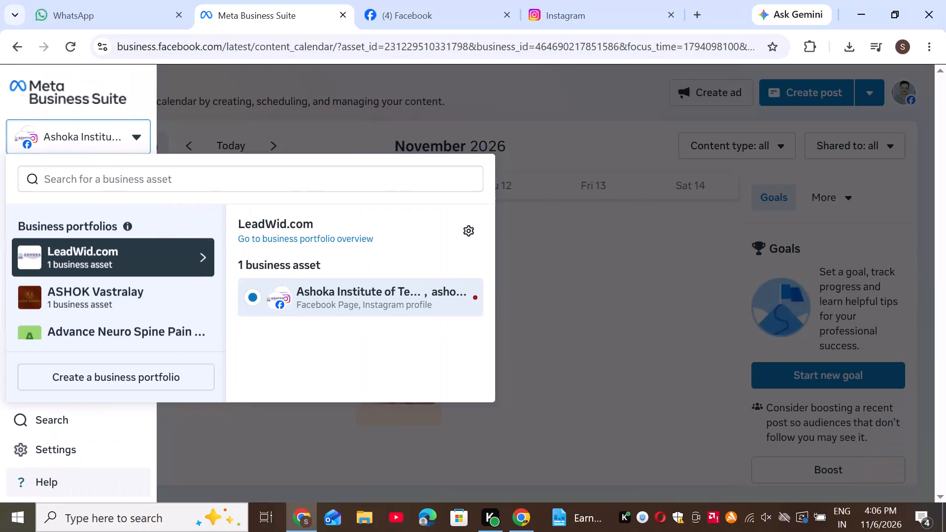
{"action": "left_click", "coordinate": [107, 172]}
{"action": "type", "text": "II"}
{"action": "key", "text": "BackSpace"}
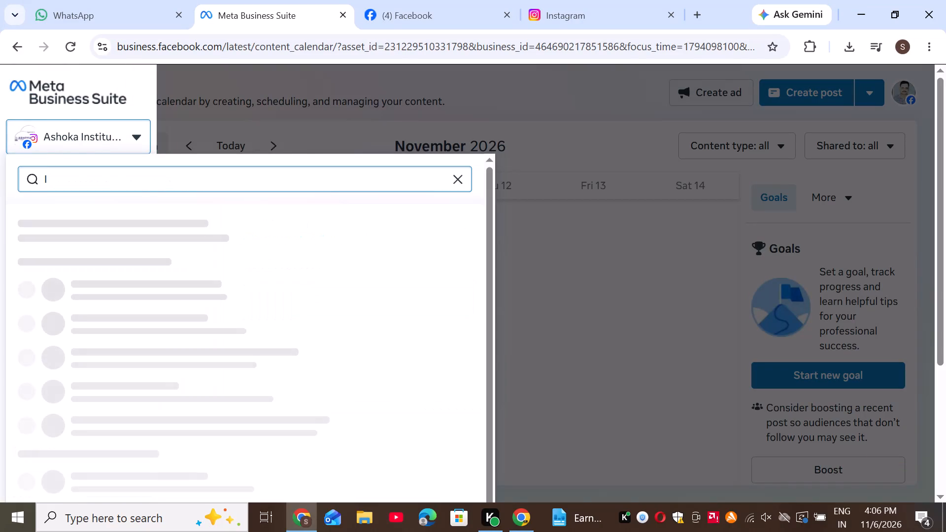
{"action": "type", "text": "TI"}
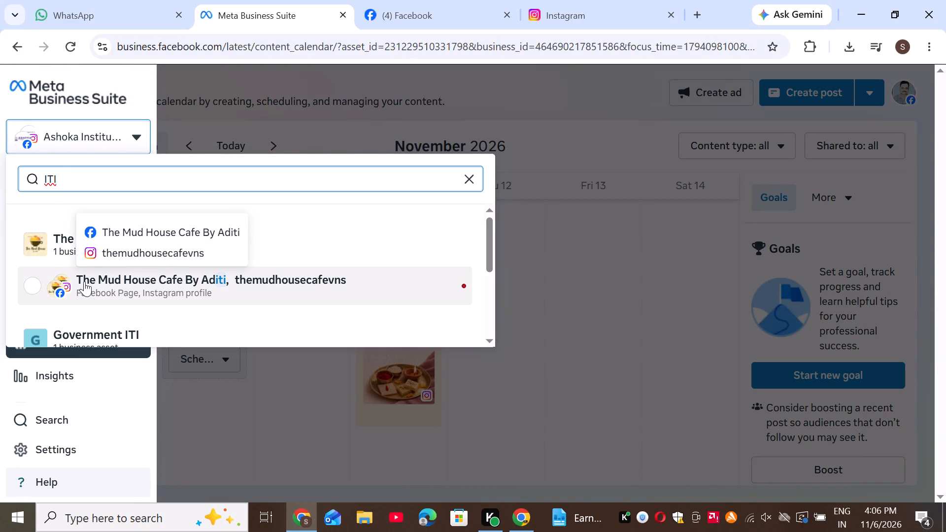
{"action": "scroll", "coordinate": [108, 306], "scroll_direction": "down", "scroll_amount": 3}
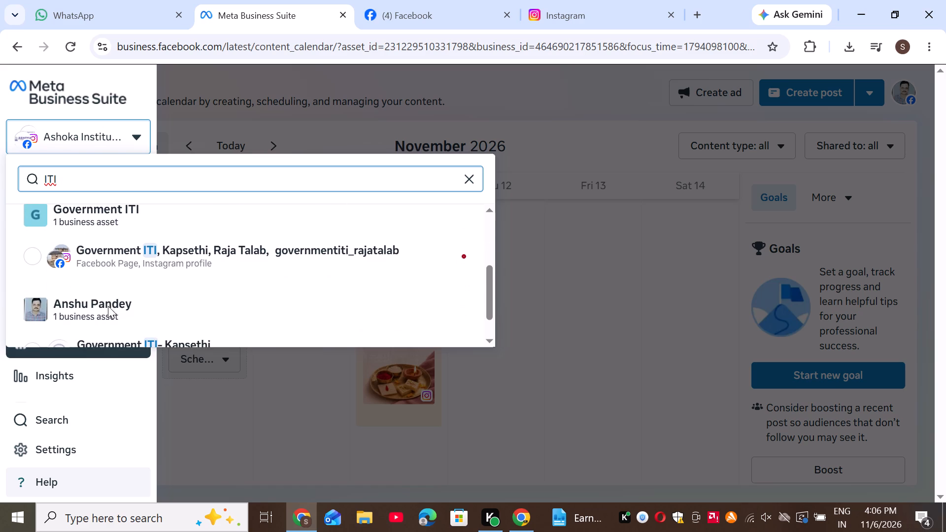
{"action": "scroll", "coordinate": [108, 306], "scroll_direction": "down", "scroll_amount": 2}
{"action": "left_click", "coordinate": [108, 306]}
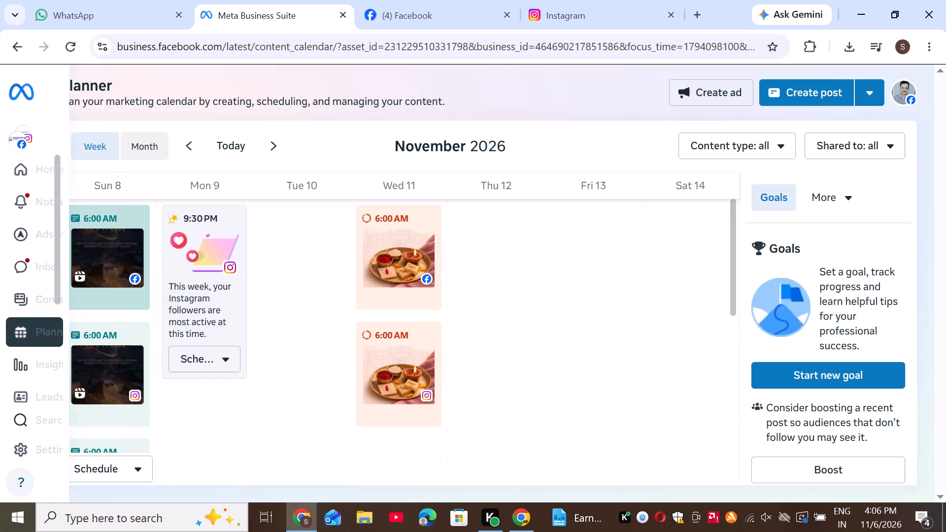
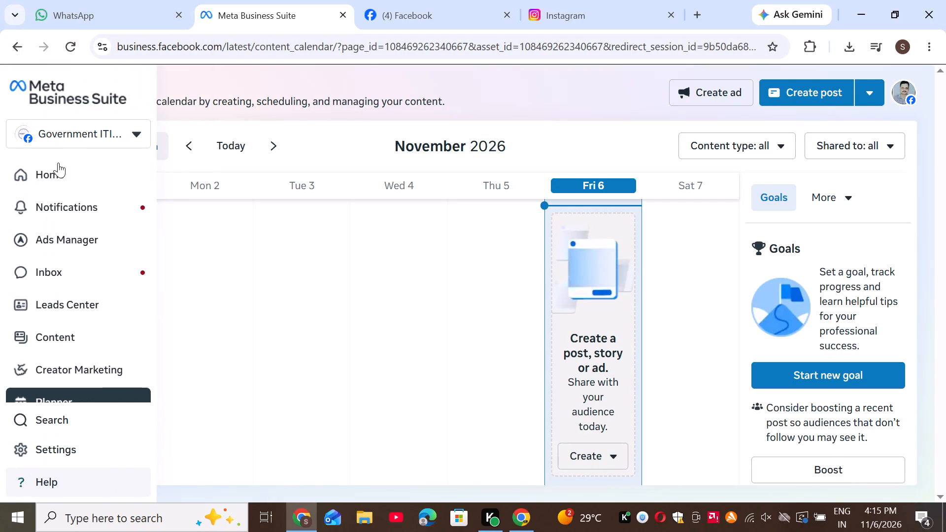
Open the Home section for the Government ITI- Kapsethi page.
{"action": "left_click", "coordinate": [54, 170]}
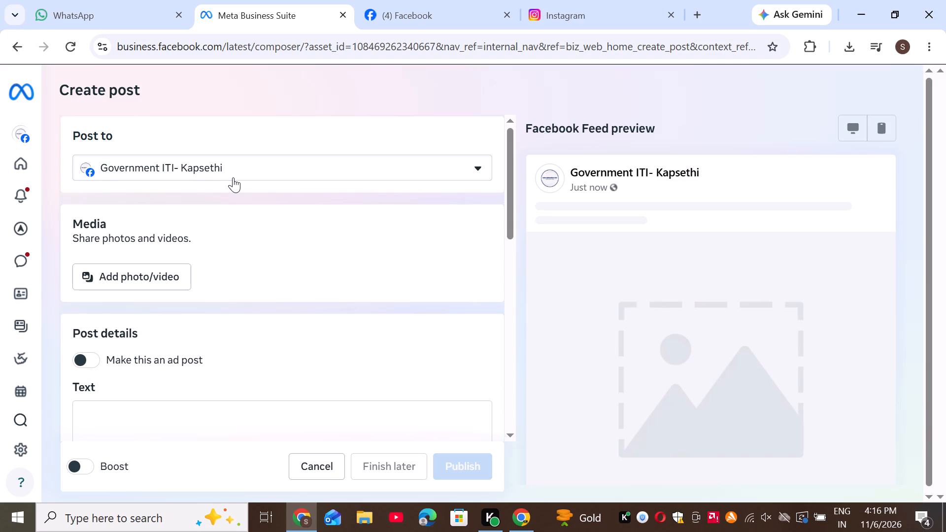
Add the Government ITI Happy Bhai Dooj image from Downloads to the new post.
{"action": "left_click", "coordinate": [102, 280]}
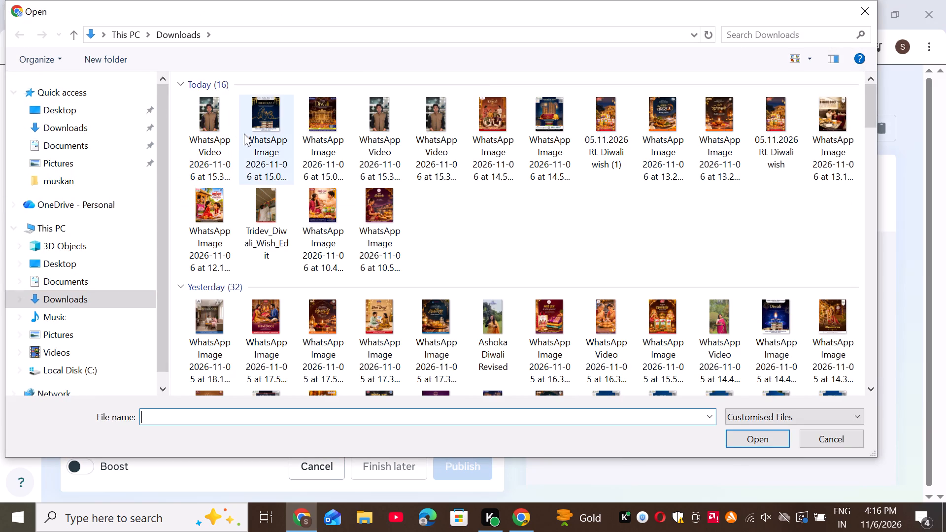
{"action": "double_click", "coordinate": [256, 139]}
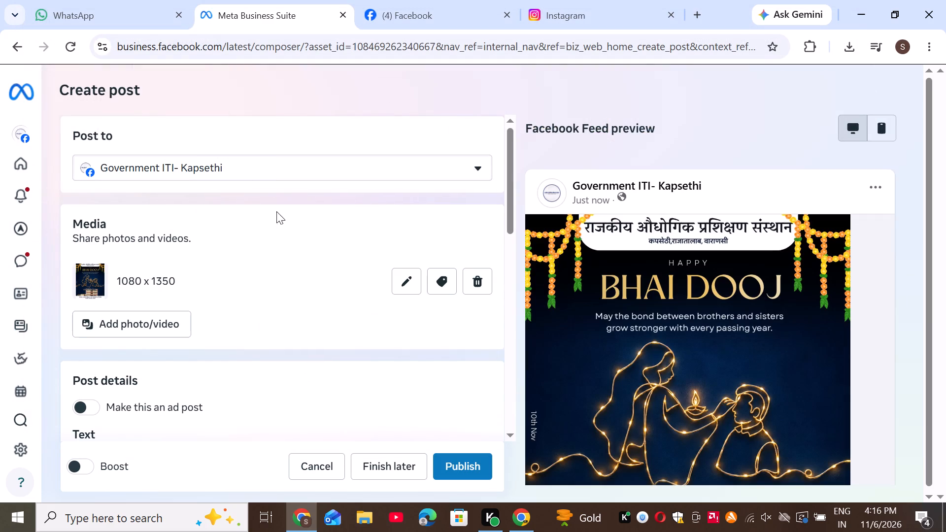
Paste the copied Bhai Dooj caption into the post text and add two separator lines with a single dot each below it.
{"action": "scroll", "coordinate": [283, 223], "scroll_direction": "down", "scroll_amount": 4}
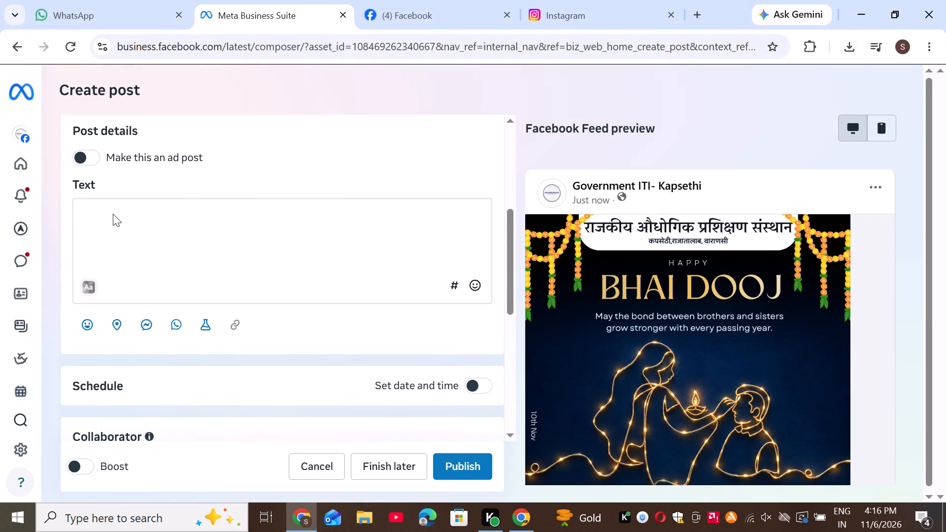
{"action": "left_click", "coordinate": [113, 214]}
{"action": "right_click_drag", "start_coordinate": [113, 214], "coordinate": [111, 206]}
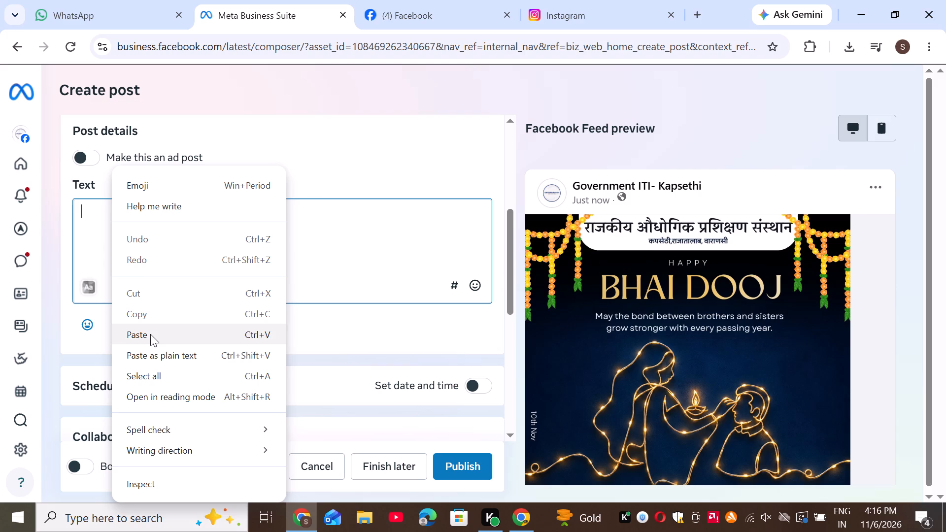
{"action": "left_click", "coordinate": [150, 334]}
{"action": "key", "text": "Return"}
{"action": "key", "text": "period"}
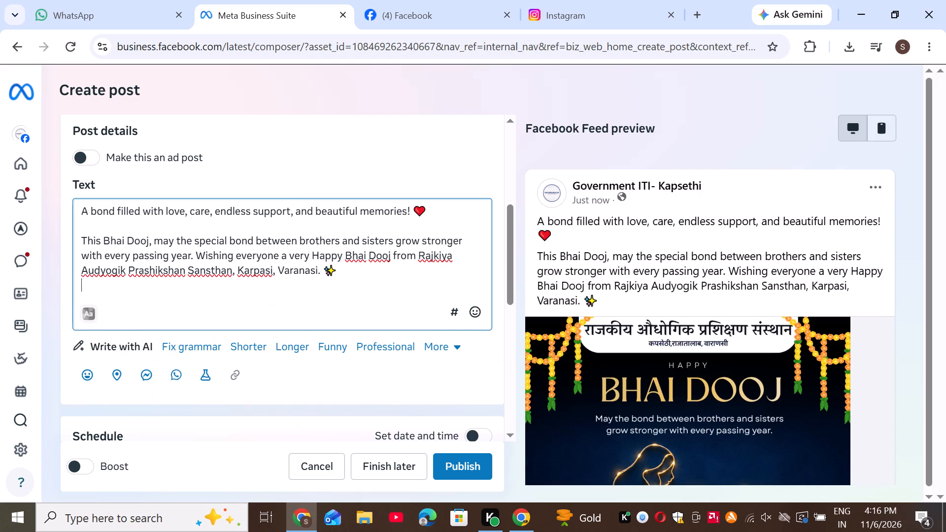
{"action": "key", "text": "Return"}
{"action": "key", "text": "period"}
{"action": "key", "text": "Return"}
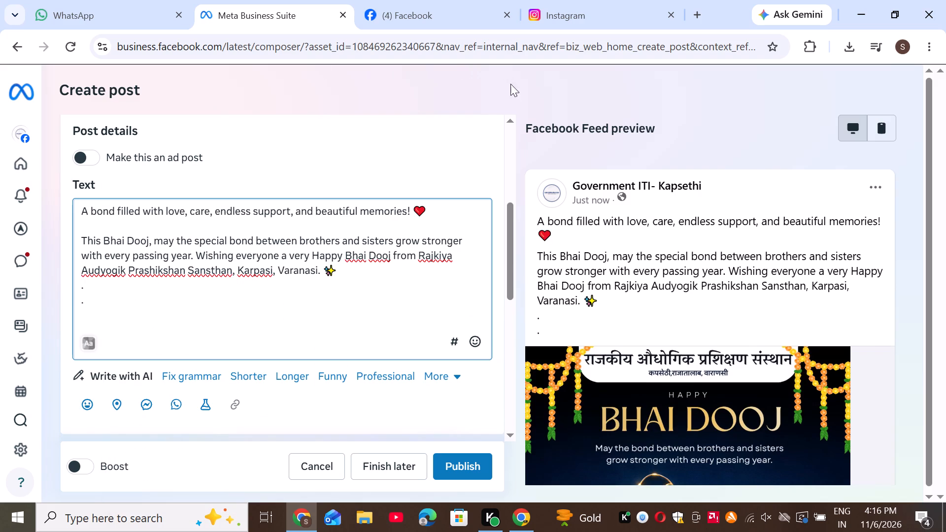
Switch to Facebook, close the open photo, and go from the Matadin Ratanlal page to the Government ITI, Kapsethi, Raja Talab page.
{"action": "left_click", "coordinate": [442, 0]}
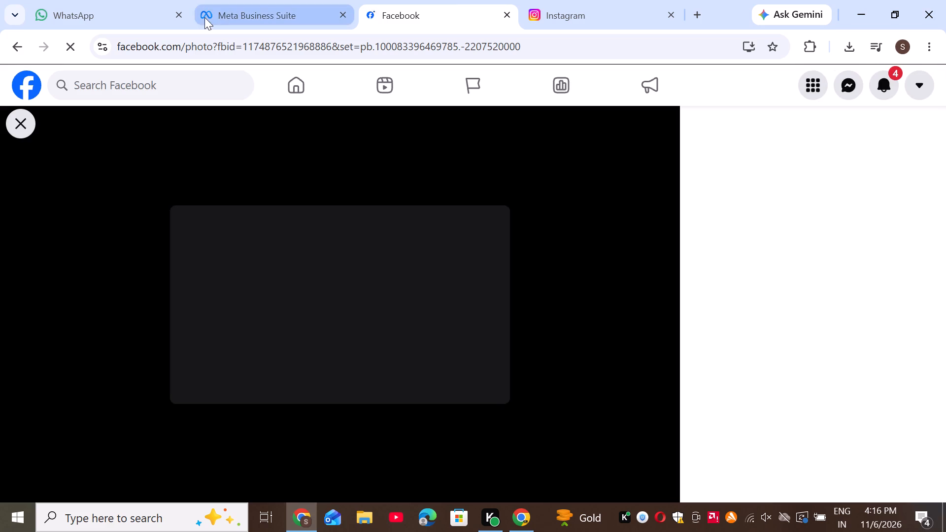
{"action": "left_click", "coordinate": [16, 116]}
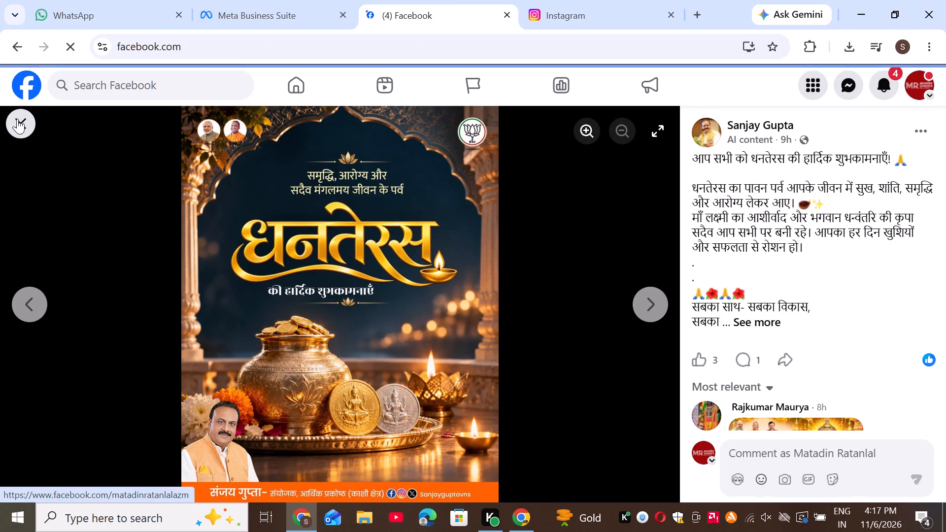
{"action": "left_click", "coordinate": [58, 142]}
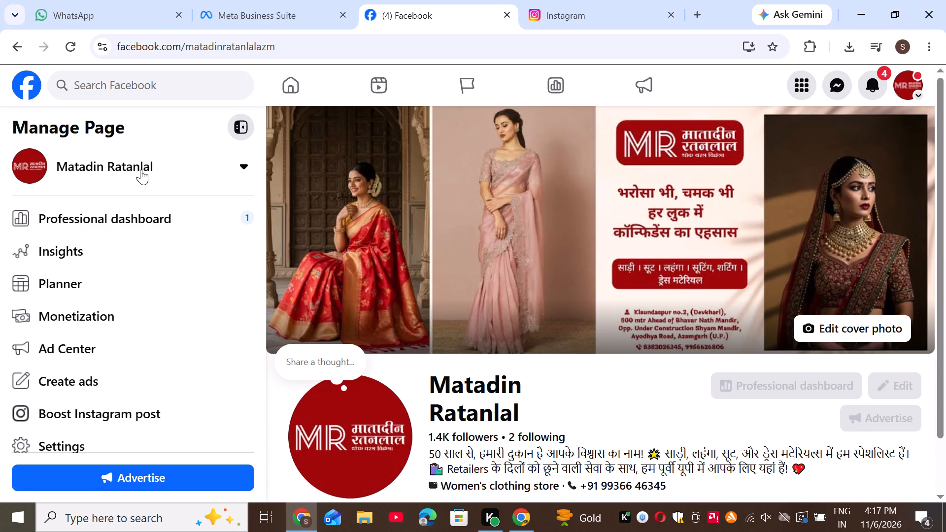
{"action": "left_click", "coordinate": [141, 169]}
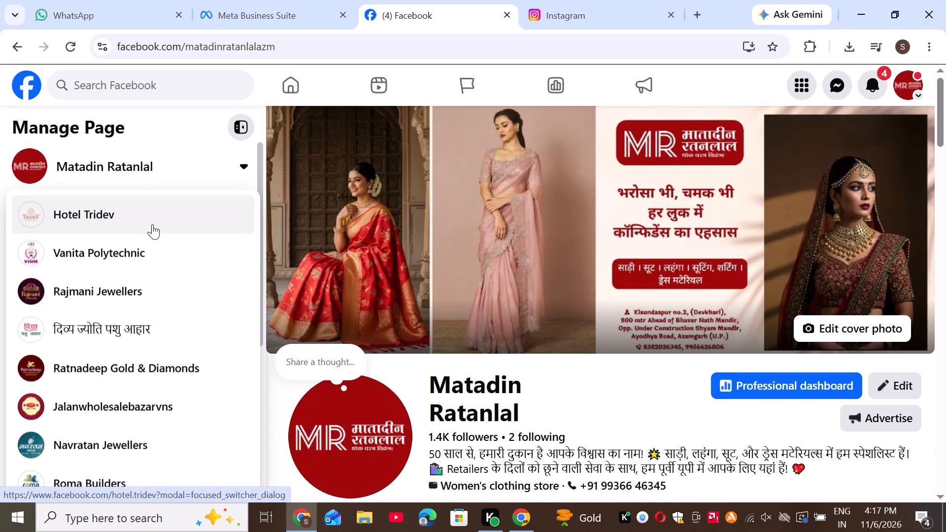
{"action": "scroll", "coordinate": [93, 431], "scroll_direction": "down", "scroll_amount": 2}
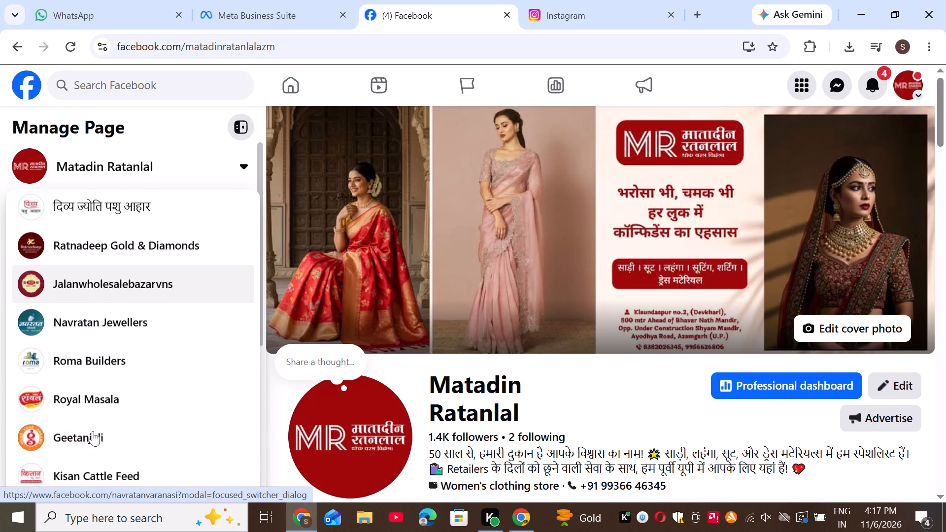
{"action": "scroll", "coordinate": [93, 431], "scroll_direction": "down", "scroll_amount": 5}
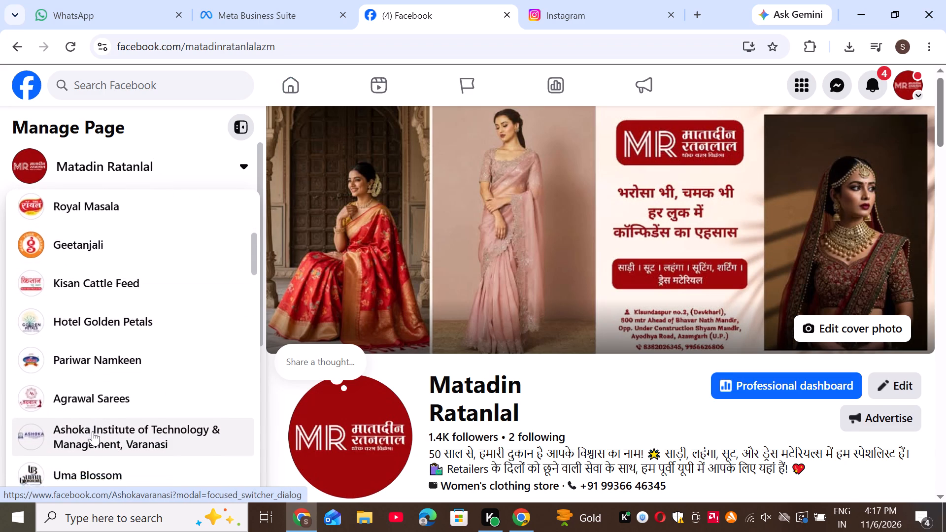
{"action": "scroll", "coordinate": [93, 431], "scroll_direction": "down", "scroll_amount": 3}
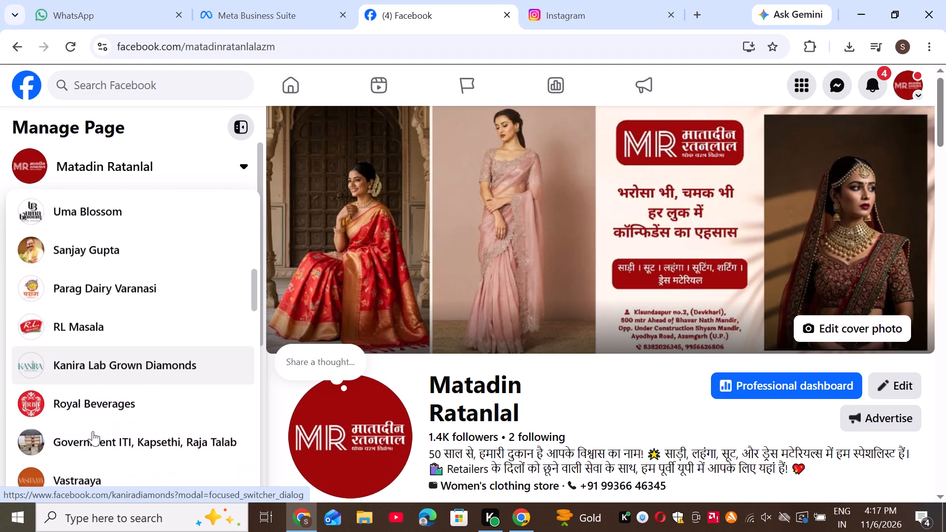
{"action": "scroll", "coordinate": [93, 431], "scroll_direction": "down", "scroll_amount": 2}
{"action": "left_click", "coordinate": [99, 414]}
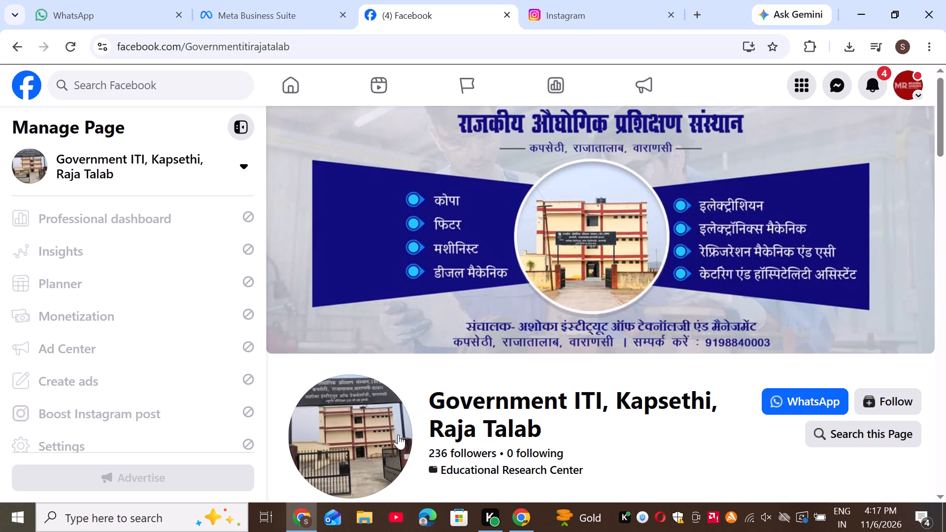
Look through the Government ITI, Kapsethi, Raja Talab Facebook page, including its details, photos and earlier posts.
{"action": "scroll", "coordinate": [429, 423], "scroll_direction": "down", "scroll_amount": 4}
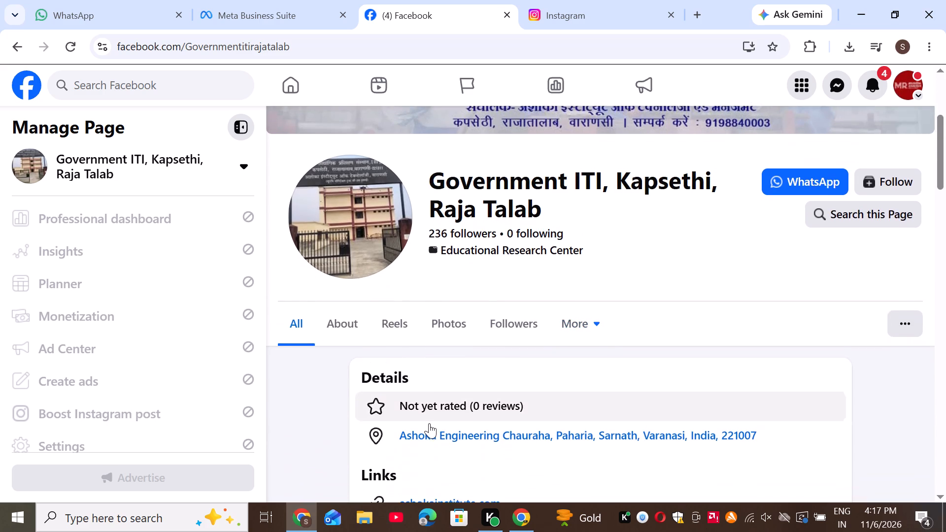
{"action": "scroll", "coordinate": [429, 423], "scroll_direction": "down", "scroll_amount": 7}
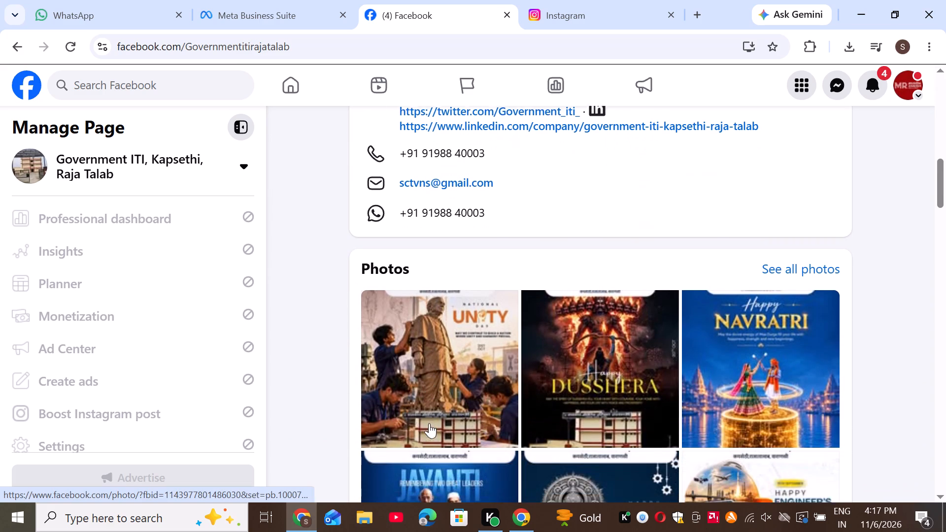
{"action": "scroll", "coordinate": [429, 423], "scroll_direction": "down", "scroll_amount": 1}
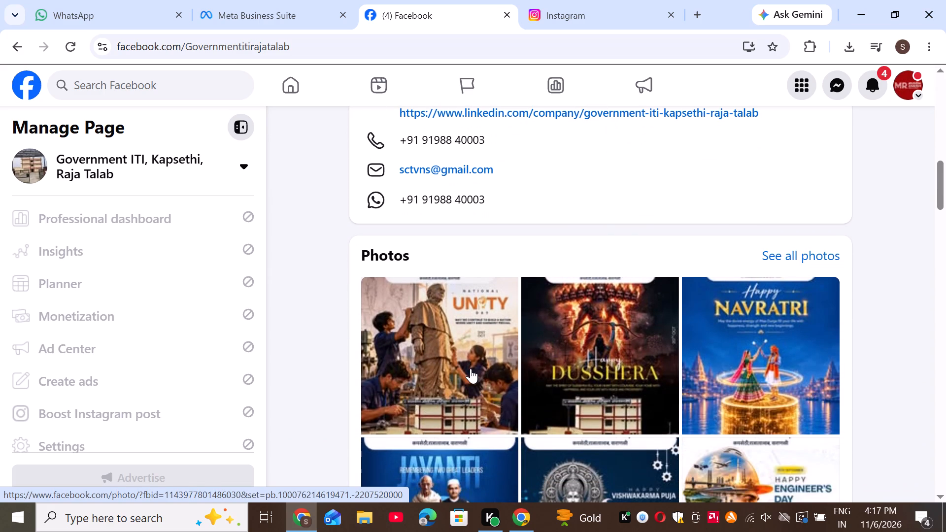
Open the National Unity Day photo from the page's Photos section and expand its full caption.
{"action": "left_click", "coordinate": [466, 368]}
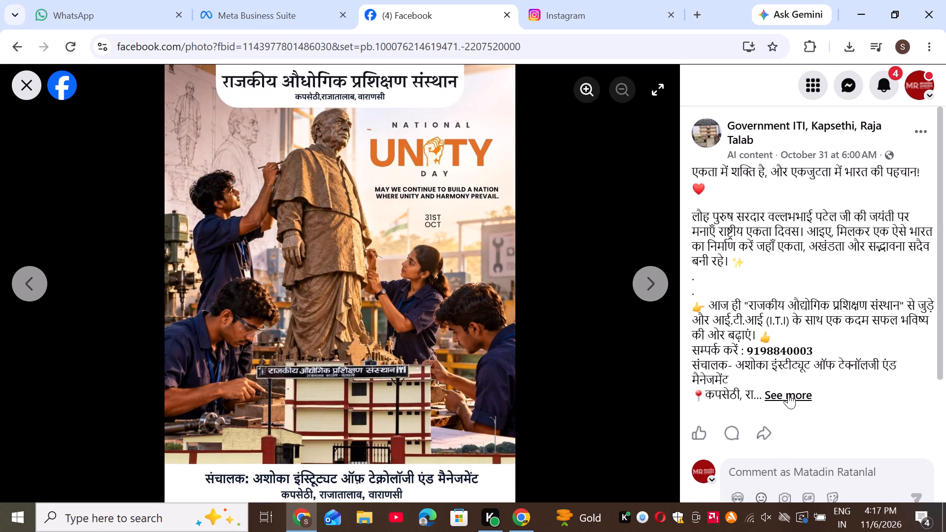
{"action": "left_click", "coordinate": [788, 394]}
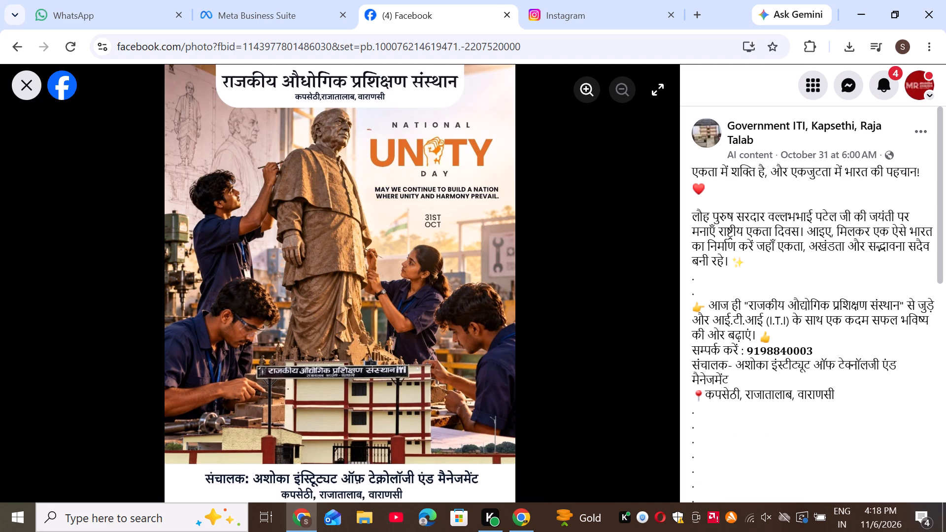
Copy the caption's Hindi institute contact block, from the "आज ही" line through the last spacer dot above the bracketed keywords.
{"action": "left_click_drag", "start_coordinate": [694, 309], "coordinate": [746, 407]}
{"action": "left_click_drag", "start_coordinate": [692, 306], "coordinate": [782, 488]}
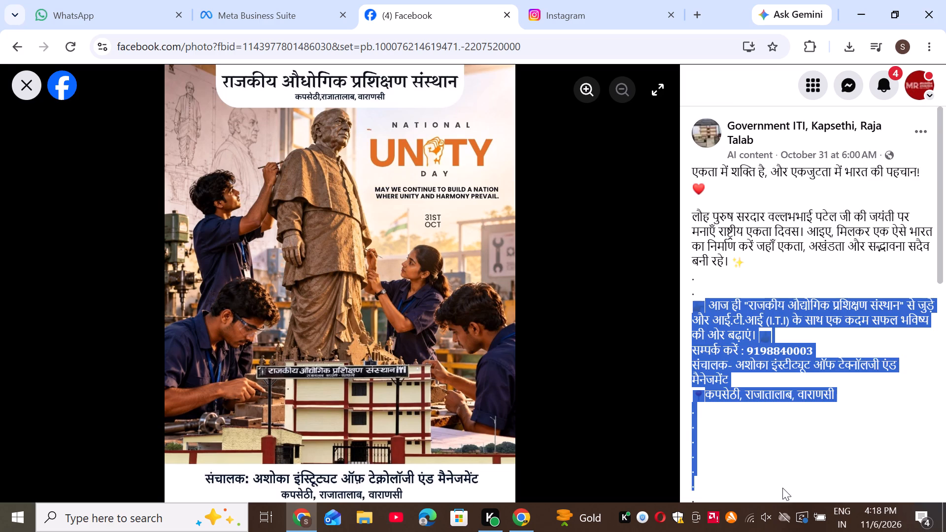
{"action": "left_click_drag", "start_coordinate": [782, 488], "coordinate": [743, 75]}
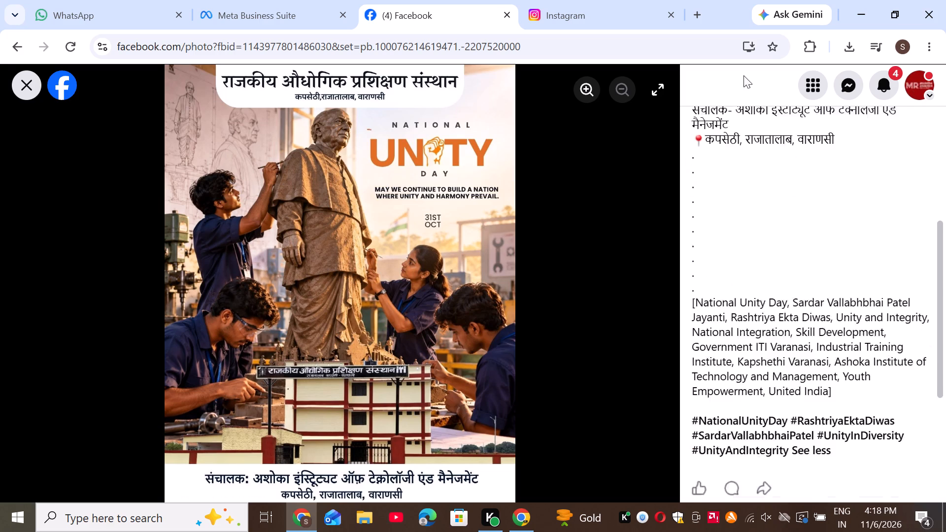
{"action": "left_click_drag", "start_coordinate": [743, 75], "coordinate": [736, 484]}
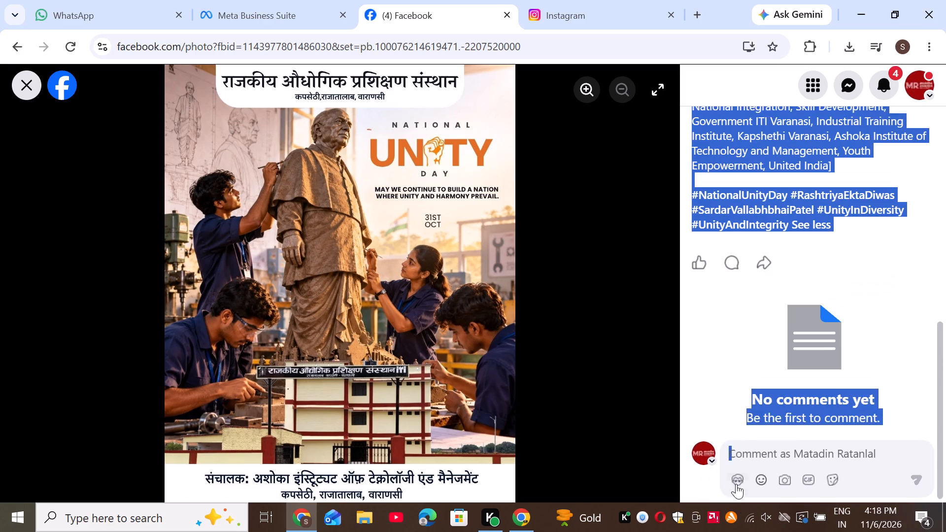
{"action": "left_click_drag", "start_coordinate": [736, 484], "coordinate": [735, 400]}
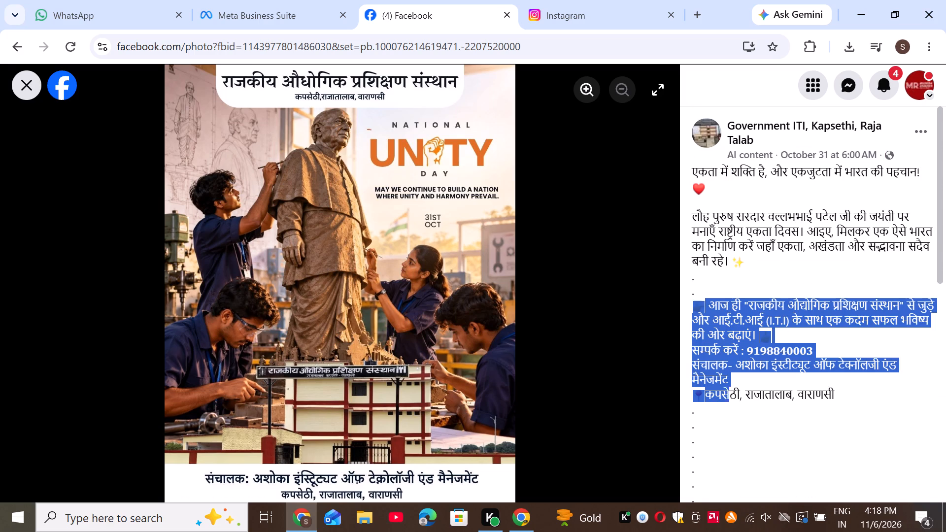
{"action": "left_click_drag", "start_coordinate": [735, 400], "coordinate": [728, 526]}
{"action": "scroll", "coordinate": [728, 526], "scroll_direction": "up", "scroll_amount": 1}
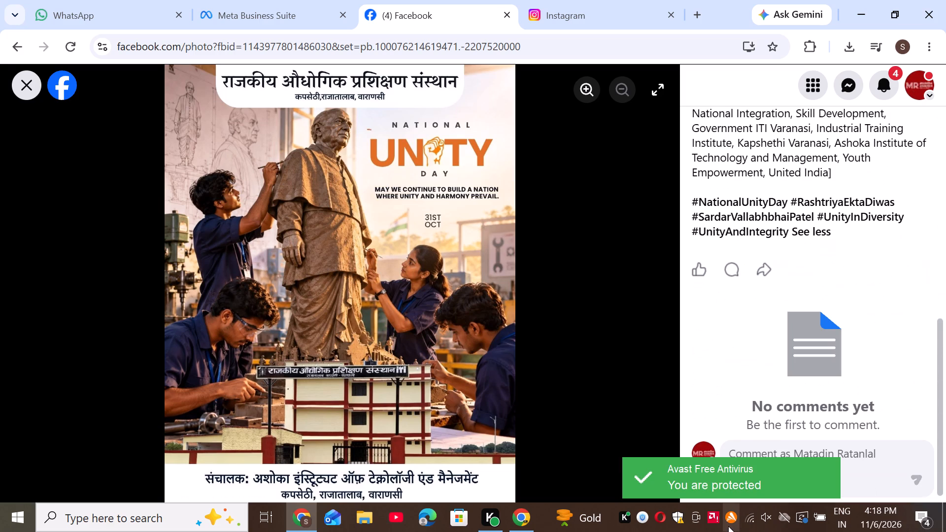
{"action": "scroll", "coordinate": [728, 526], "scroll_direction": "up", "scroll_amount": 2}
{"action": "scroll", "coordinate": [805, 300], "scroll_direction": "up", "scroll_amount": 4}
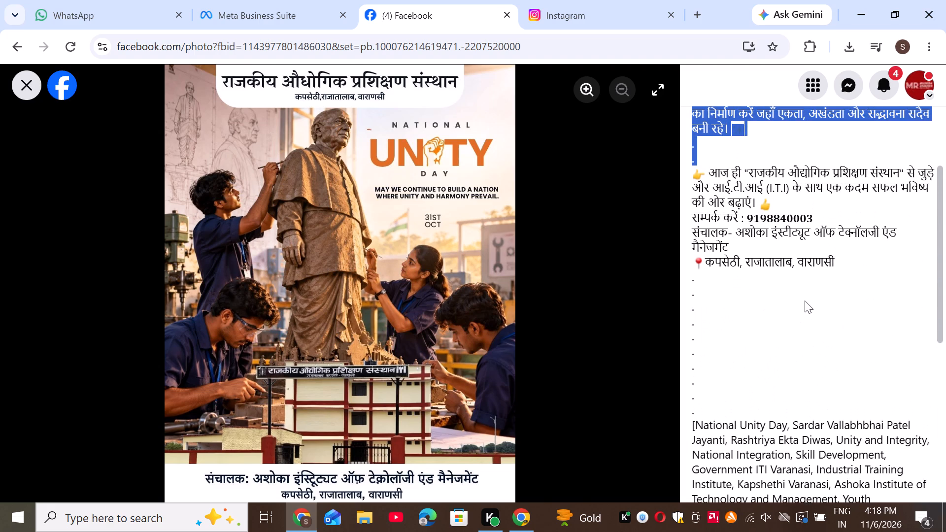
{"action": "left_click", "coordinate": [766, 310]}
{"action": "scroll", "coordinate": [736, 199], "scroll_direction": "down", "scroll_amount": 1}
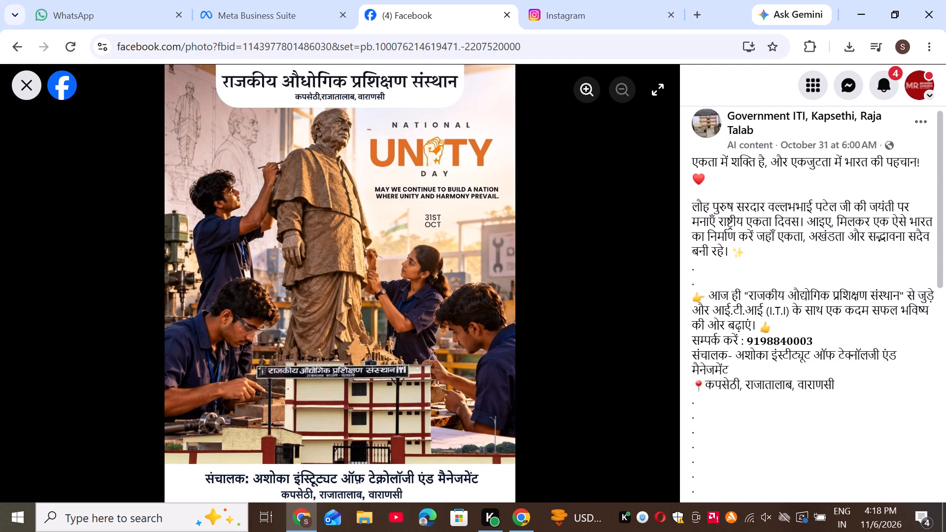
{"action": "scroll", "coordinate": [736, 199], "scroll_direction": "down", "scroll_amount": 1}
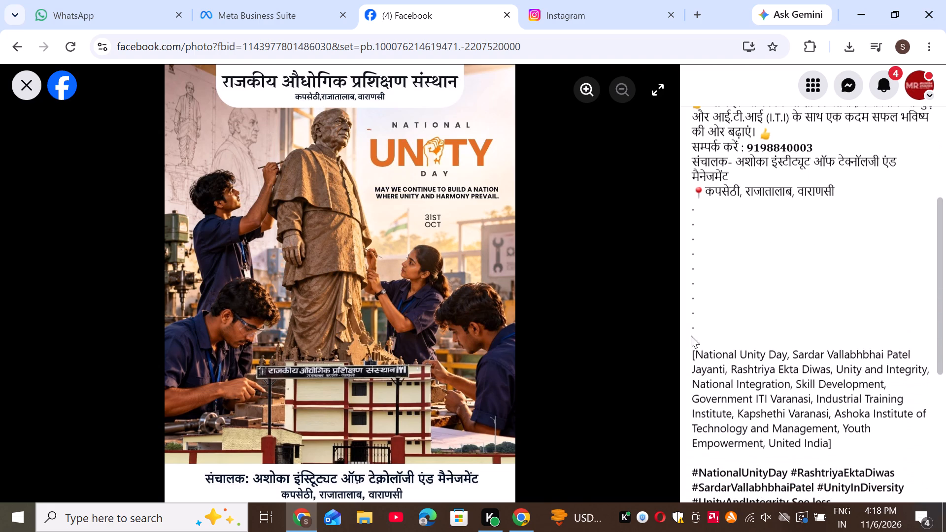
{"action": "left_click_drag", "start_coordinate": [696, 342], "coordinate": [695, 124]}
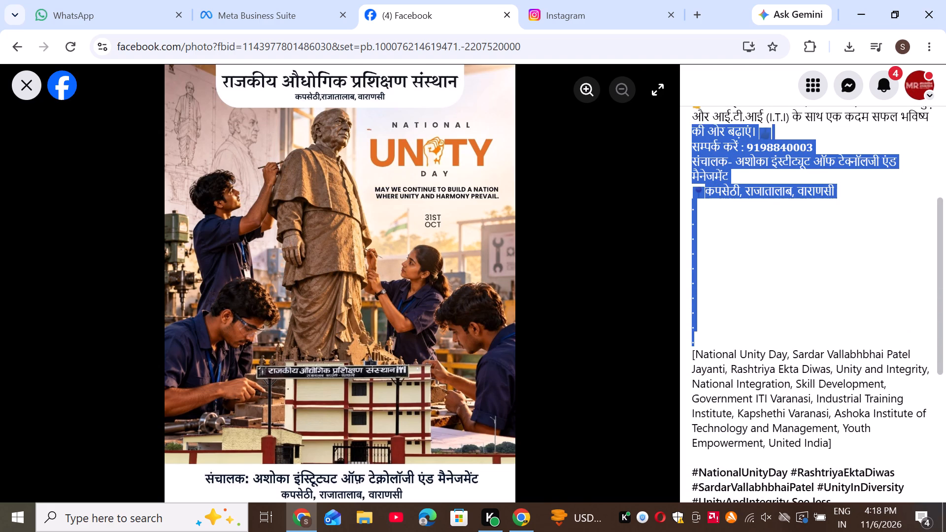
{"action": "left_click_drag", "start_coordinate": [695, 124], "coordinate": [695, 165]}
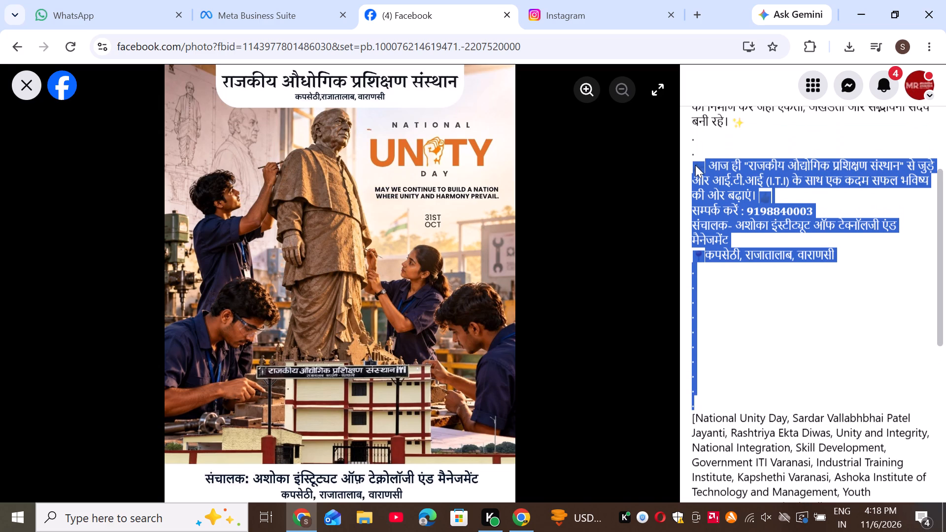
{"action": "right_click", "coordinate": [724, 185]}
{"action": "left_click", "coordinate": [704, 201]}
In the Meta Business Suite post draft, paste the copied contact block below the Bhai Dooj caption's dots and start a new line.
{"action": "left_click", "coordinate": [266, 0]}
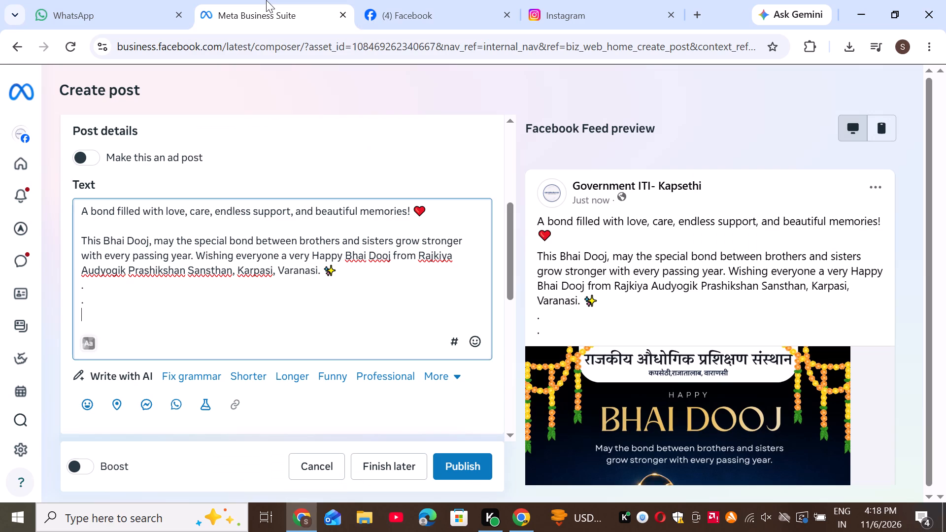
{"action": "right_click", "coordinate": [84, 322]}
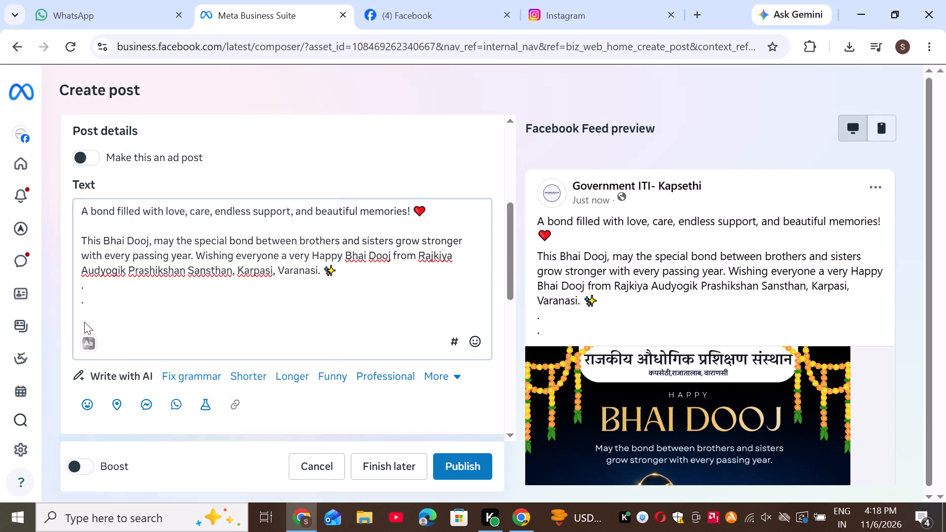
{"action": "left_click", "coordinate": [77, 316]}
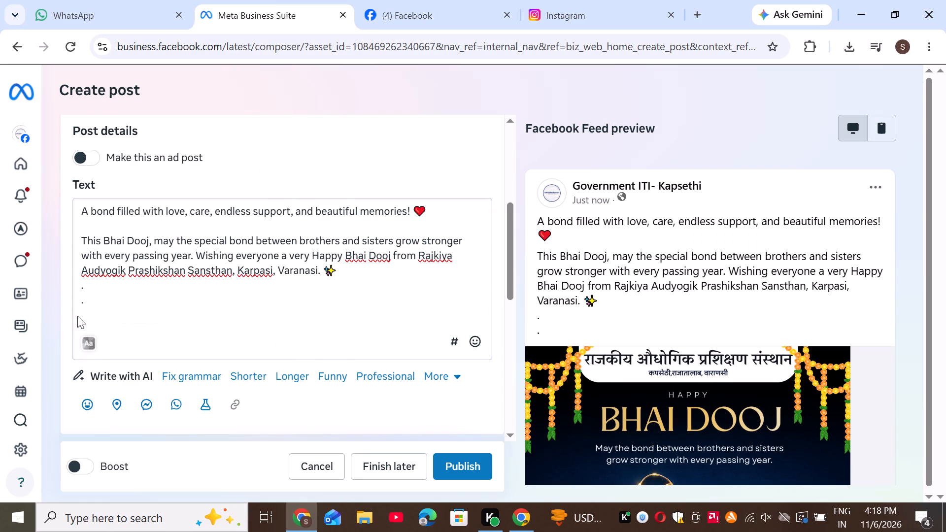
{"action": "left_click", "coordinate": [90, 315]}
{"action": "right_click", "coordinate": [90, 315]}
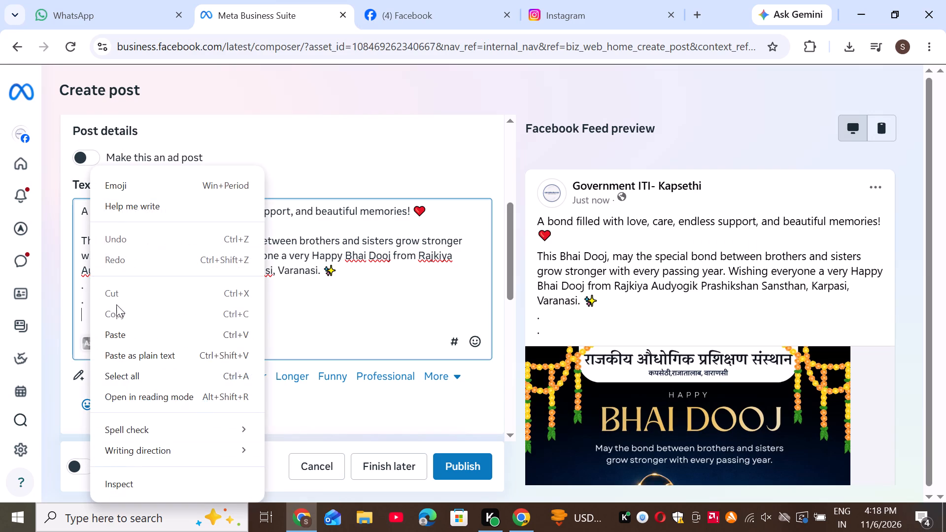
{"action": "left_click", "coordinate": [117, 326]}
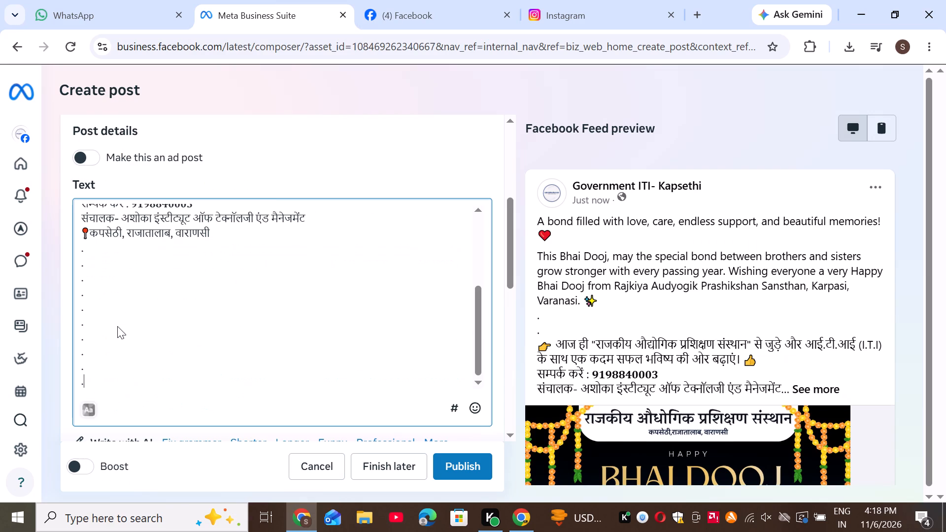
{"action": "key", "text": "Return"}
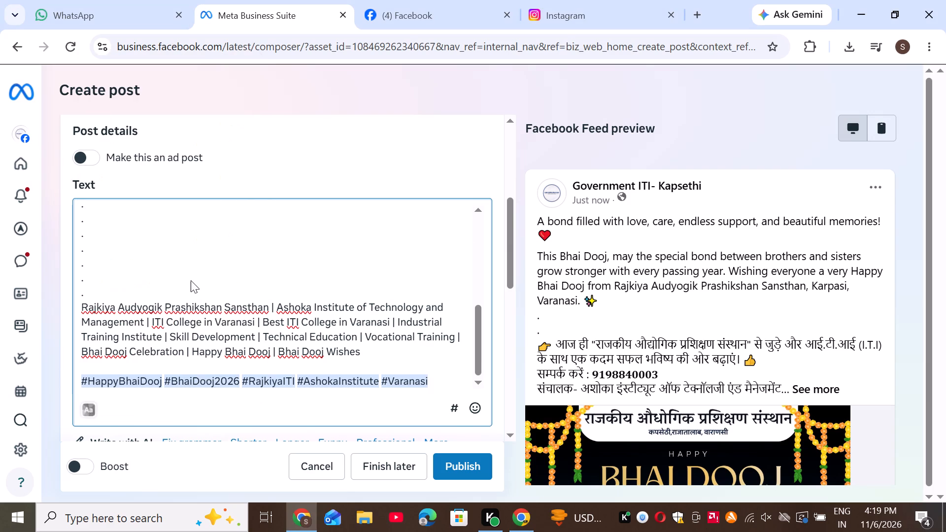
Copy the entire Bhai Dooj post text, from the opening caption line through the final hashtags.
{"action": "scroll", "coordinate": [191, 280], "scroll_direction": "up", "scroll_amount": 5}
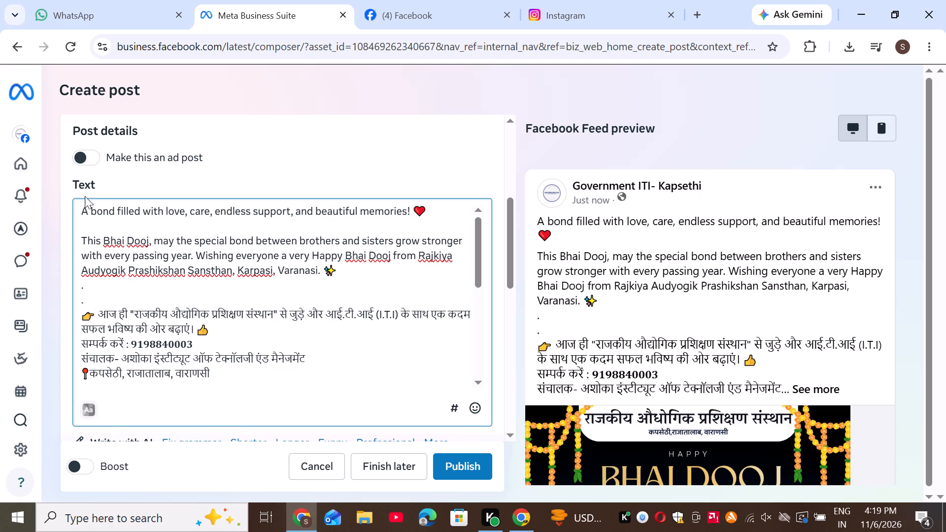
{"action": "left_click_drag", "start_coordinate": [82, 210], "coordinate": [448, 425]}
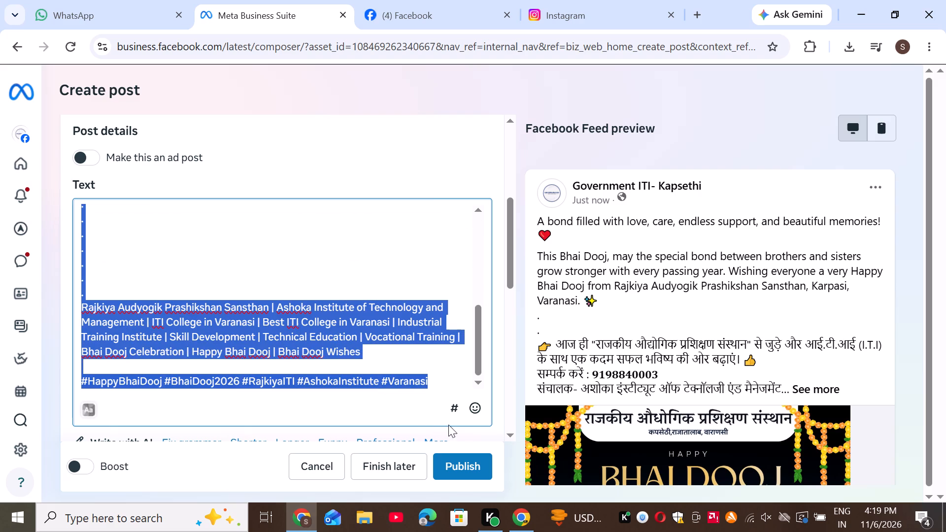
{"action": "left_click_drag", "start_coordinate": [448, 425], "coordinate": [473, 425]}
{"action": "right_click", "coordinate": [290, 323]}
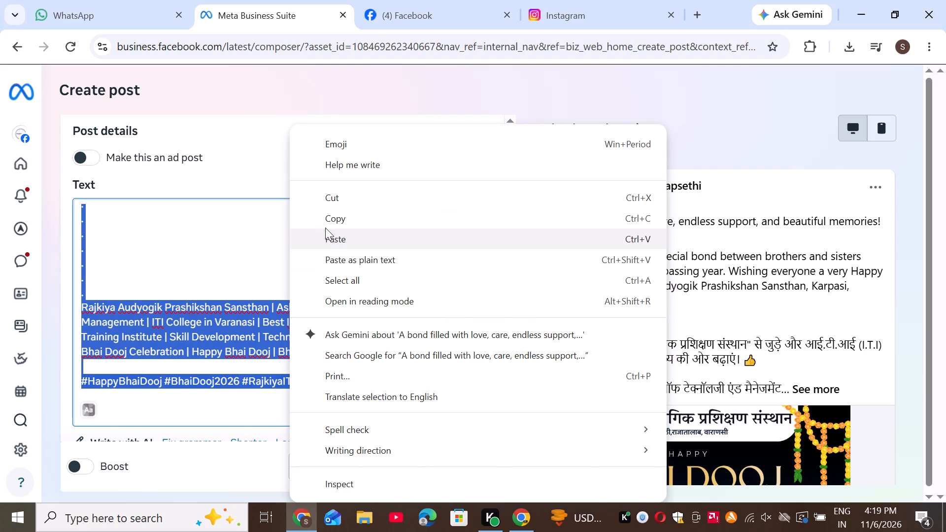
{"action": "left_click", "coordinate": [327, 219]}
{"action": "left_click", "coordinate": [327, 231]}
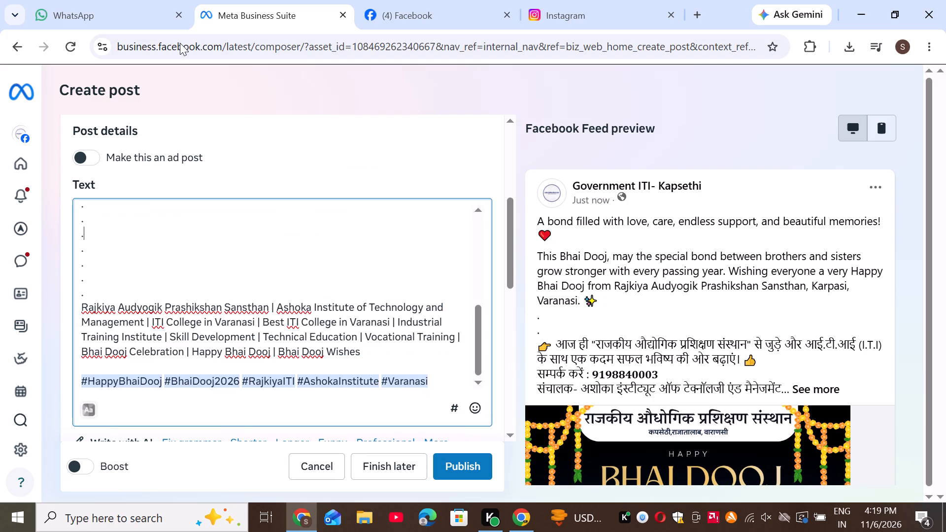
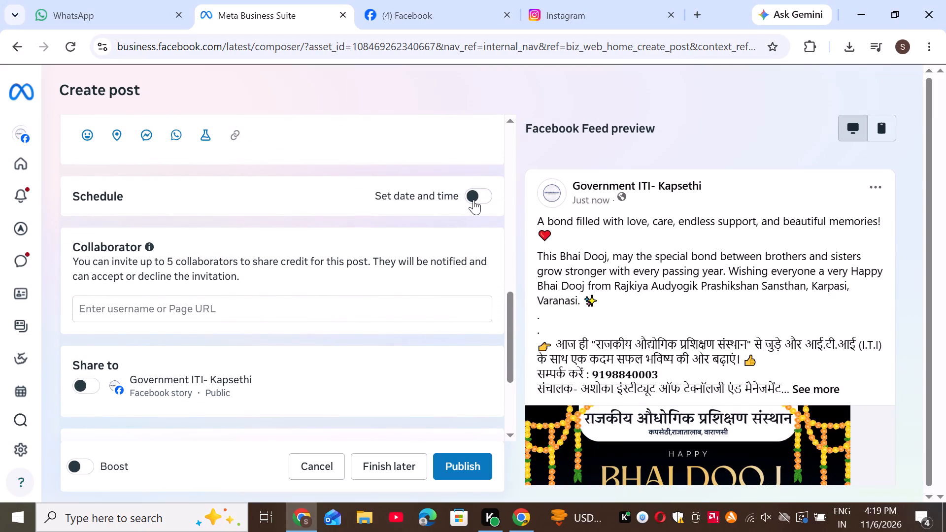
Turn on scheduling for the Bhai Dooj post and set it to November 11, 2026 at 06:19 AM.
{"action": "left_click", "coordinate": [473, 199]}
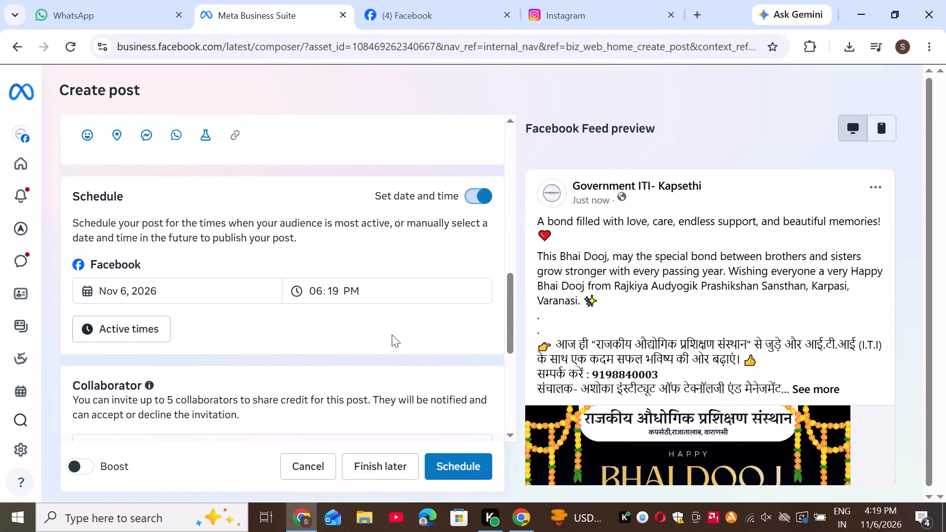
{"action": "left_click", "coordinate": [345, 288]}
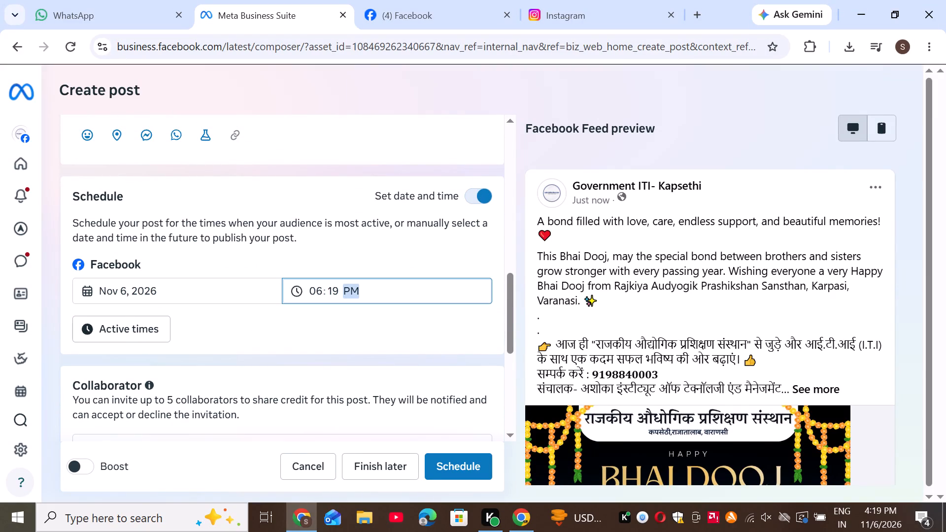
{"action": "key", "text": "Up"}
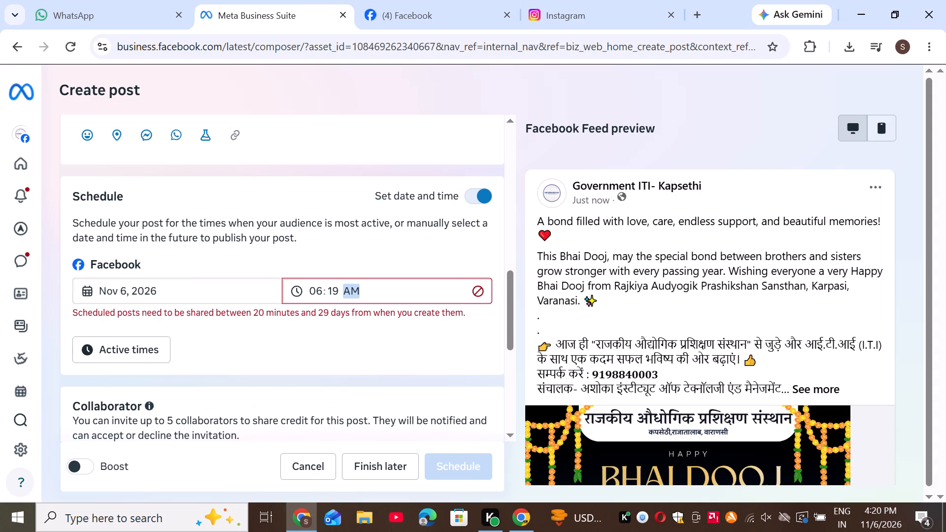
{"action": "left_click", "coordinate": [121, 287]}
{"action": "left_click", "coordinate": [176, 392]}
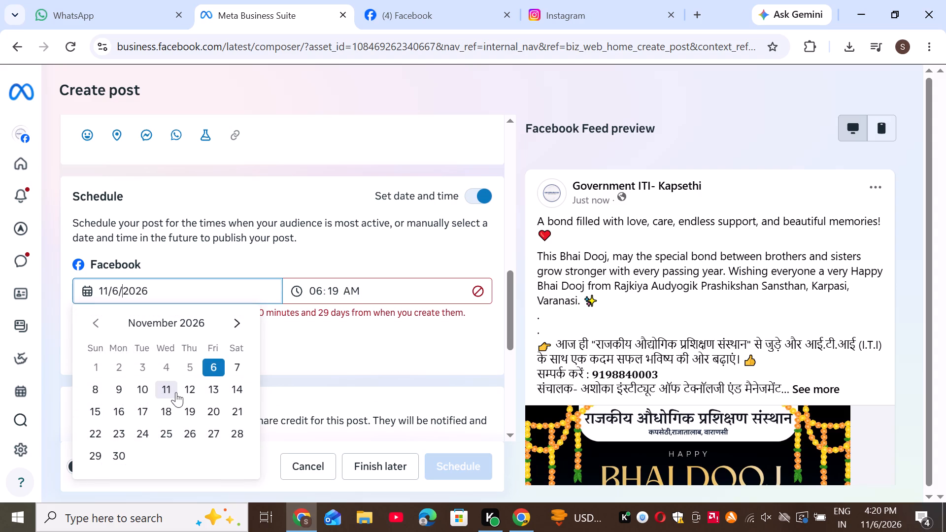
Set the publishing time to 06:00 AM, schedule the Bhai Dooj post for Nov 11, 2026, and dismiss the boost offer.
{"action": "left_click", "coordinate": [333, 289]}
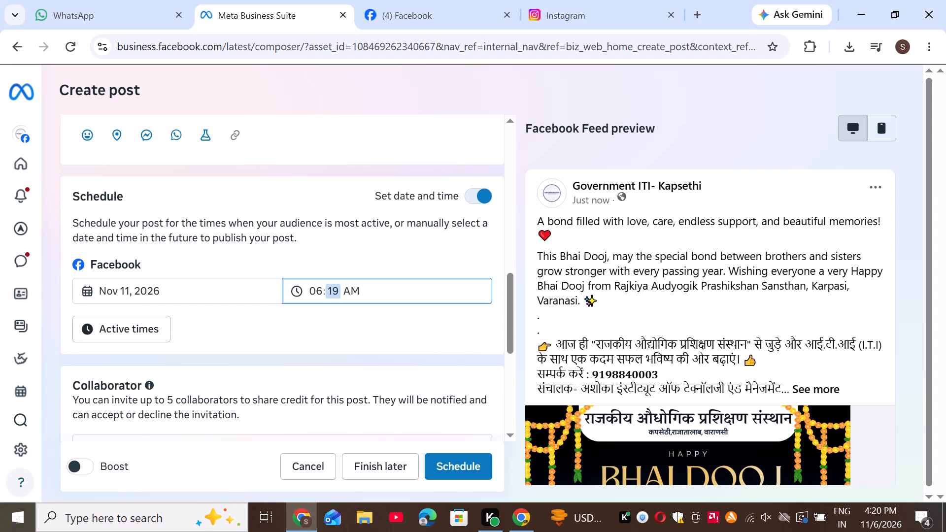
{"action": "key", "text": "0"}
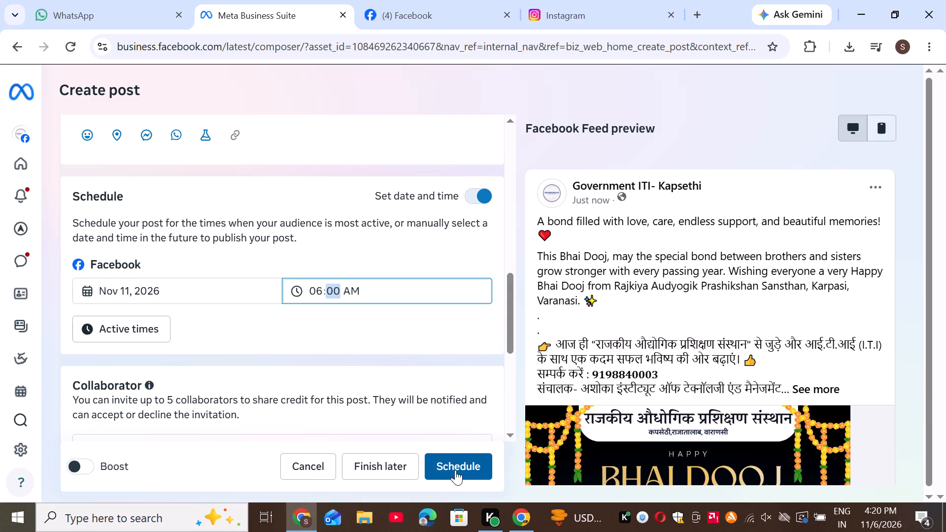
{"action": "scroll", "coordinate": [620, 376], "scroll_direction": "down", "scroll_amount": 1}
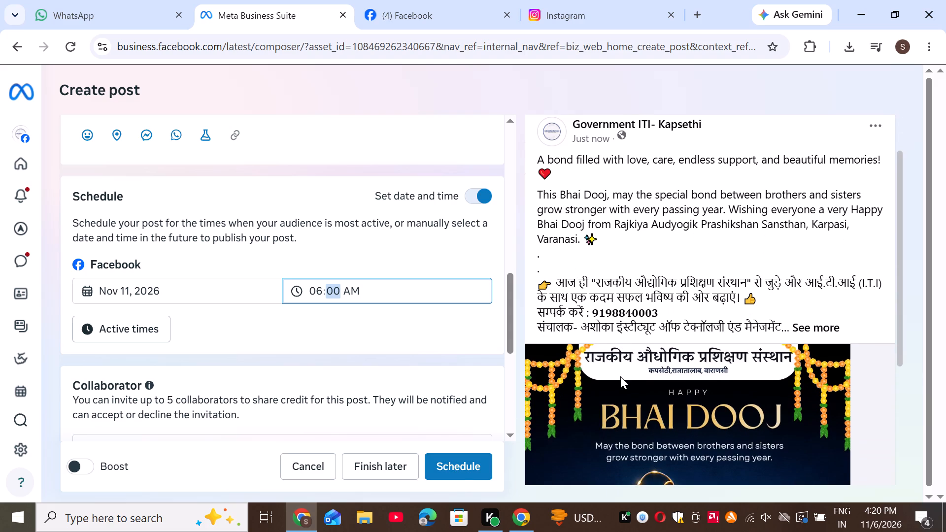
{"action": "left_click", "coordinate": [461, 462]}
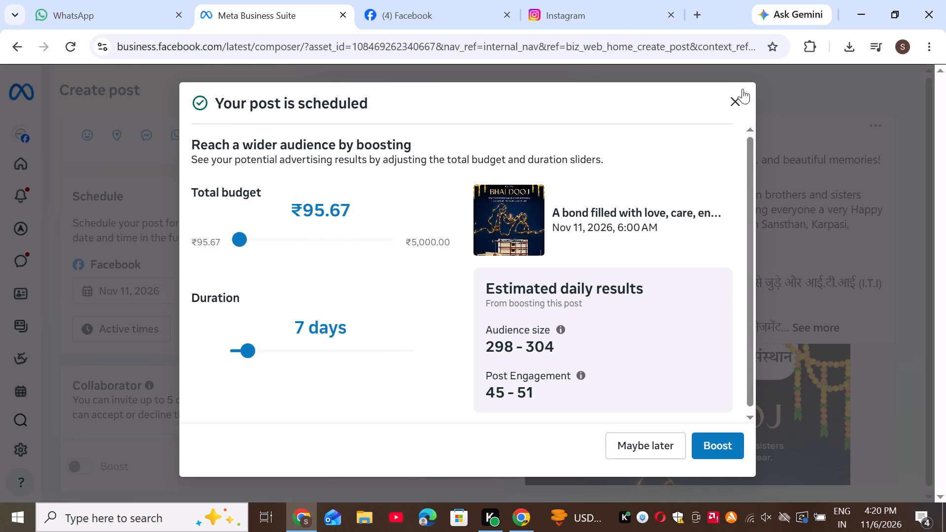
{"action": "left_click", "coordinate": [733, 98]}
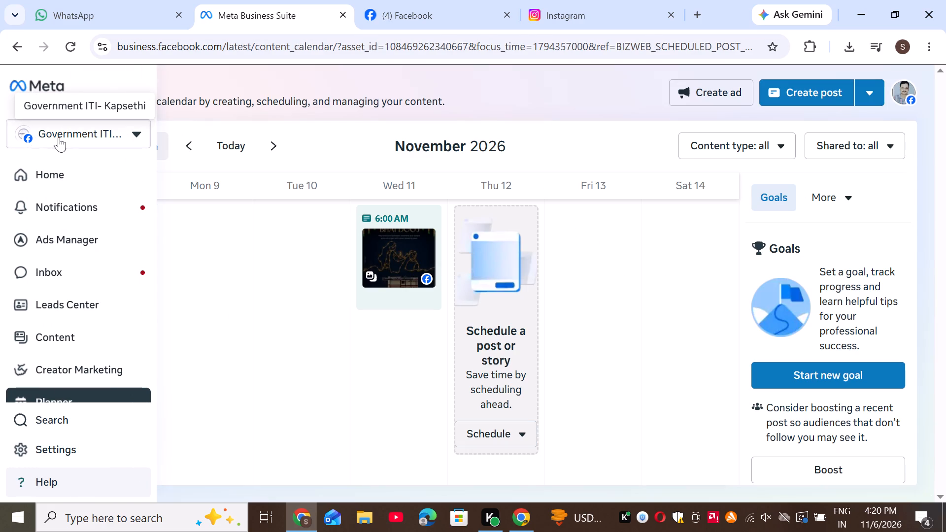
Look through the account's business assets in the page switcher and search them for "ITI".
{"action": "left_click", "coordinate": [61, 136]}
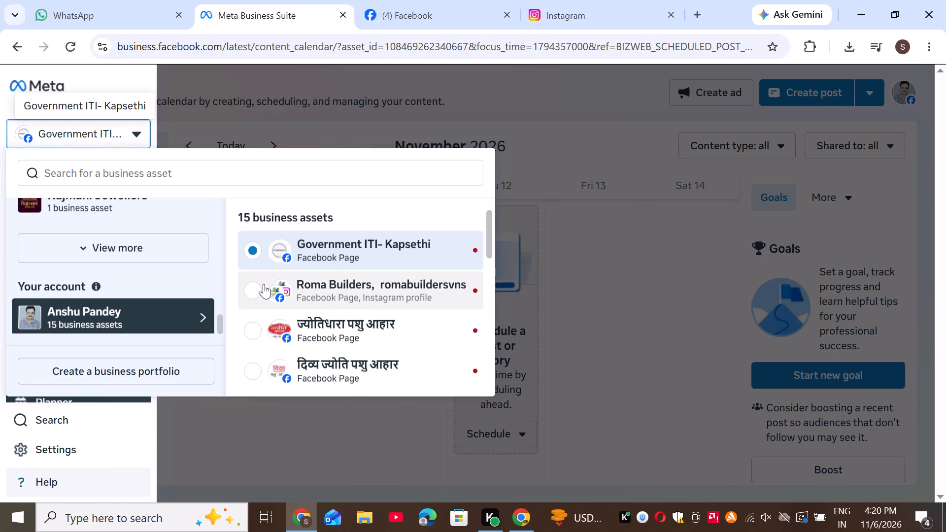
{"action": "scroll", "coordinate": [323, 310], "scroll_direction": "down", "scroll_amount": 3}
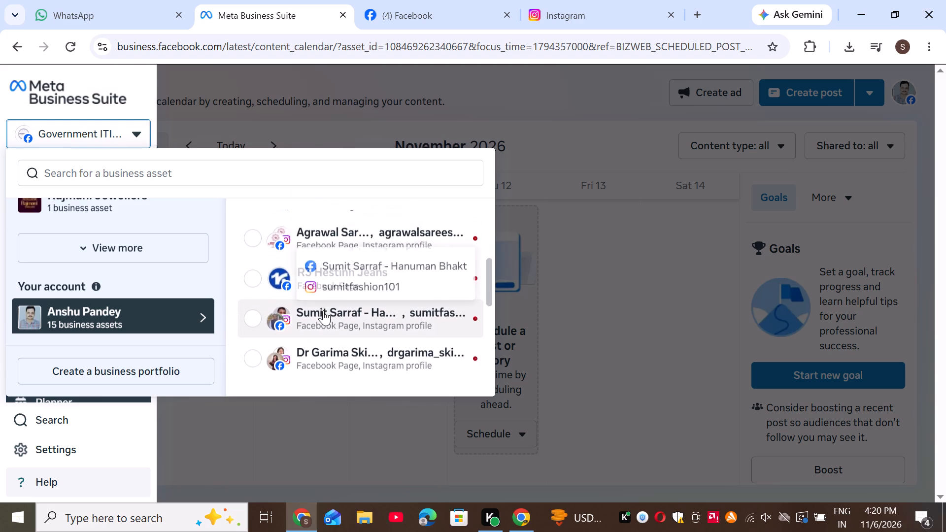
{"action": "scroll", "coordinate": [323, 310], "scroll_direction": "down", "scroll_amount": 7}
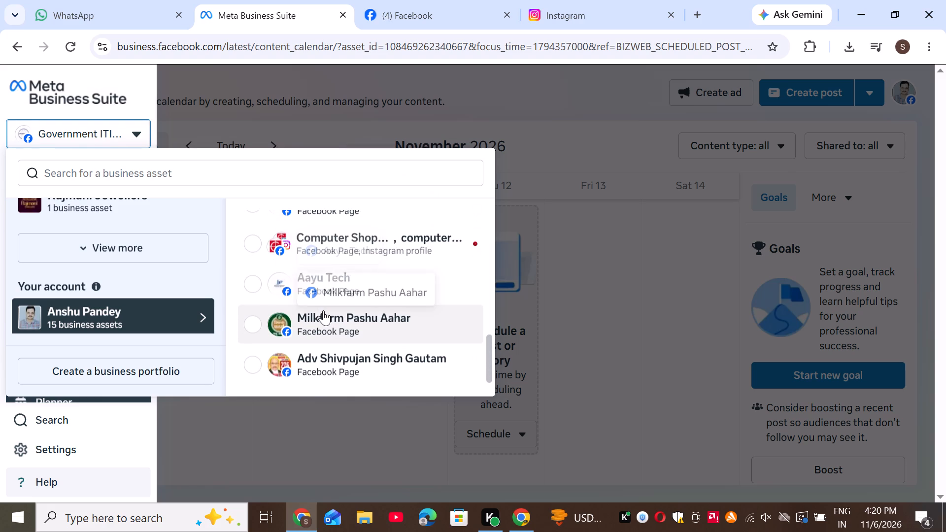
{"action": "scroll", "coordinate": [323, 310], "scroll_direction": "up", "scroll_amount": 8}
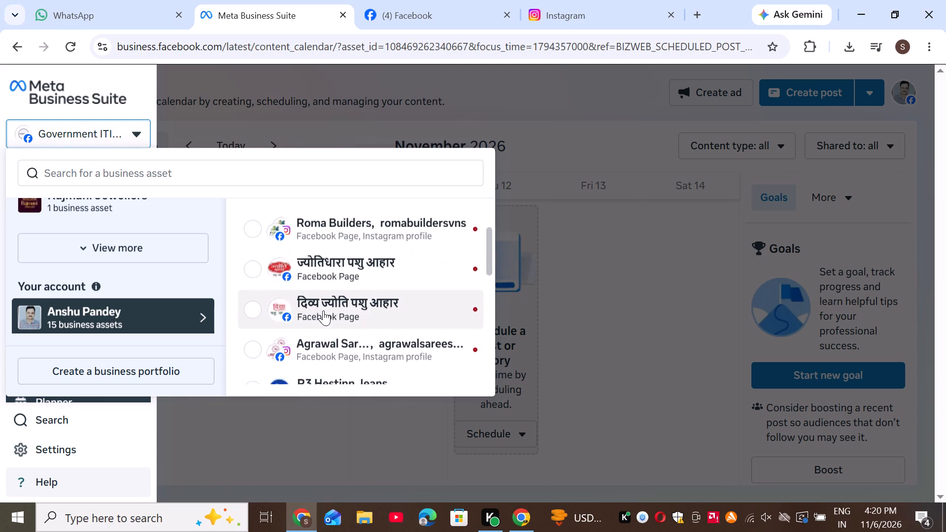
{"action": "scroll", "coordinate": [323, 310], "scroll_direction": "up", "scroll_amount": 4}
{"action": "left_click", "coordinate": [176, 170]}
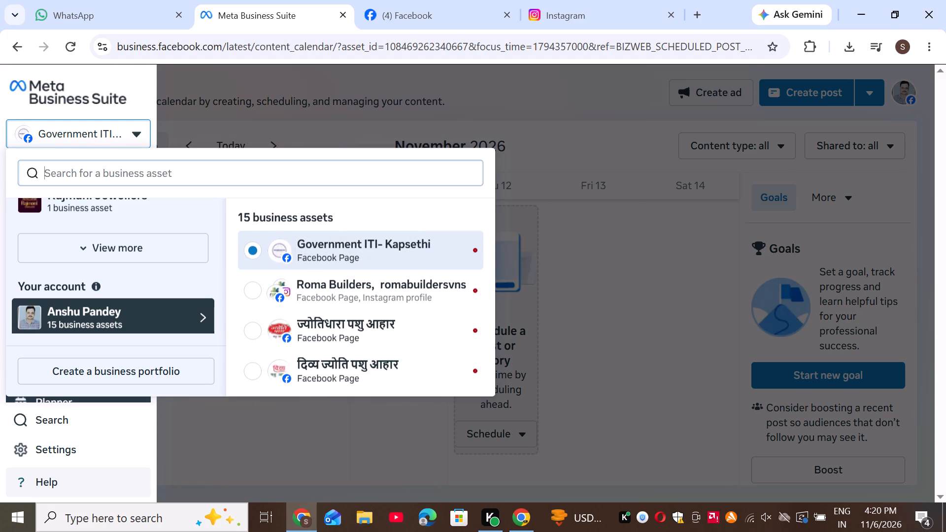
{"action": "type", "text": "ITI"}
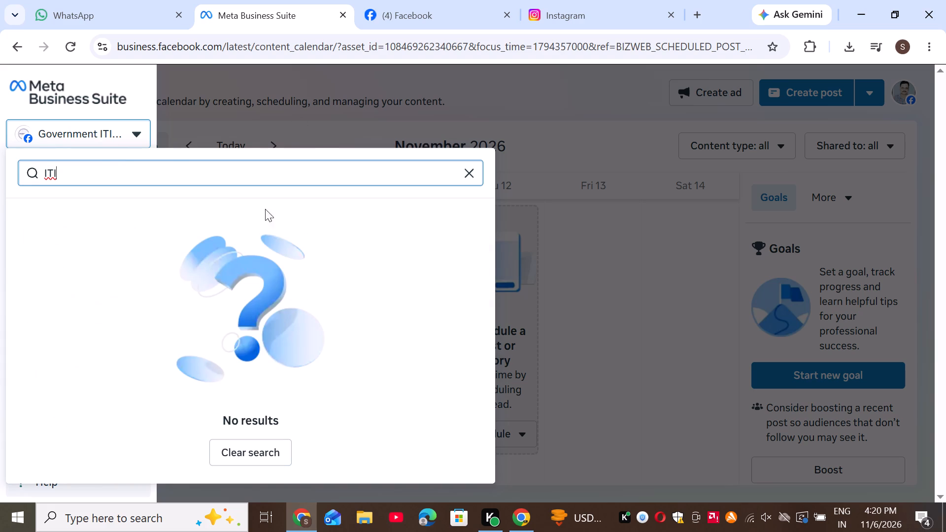
Search the business assets for "IT" and switch to Government ITI, Kapsethi, Raja Talab with its governmentiti_rajatalab Instagram profile.
{"action": "left_click", "coordinate": [249, 172]}
{"action": "key", "text": "BackSpace"}
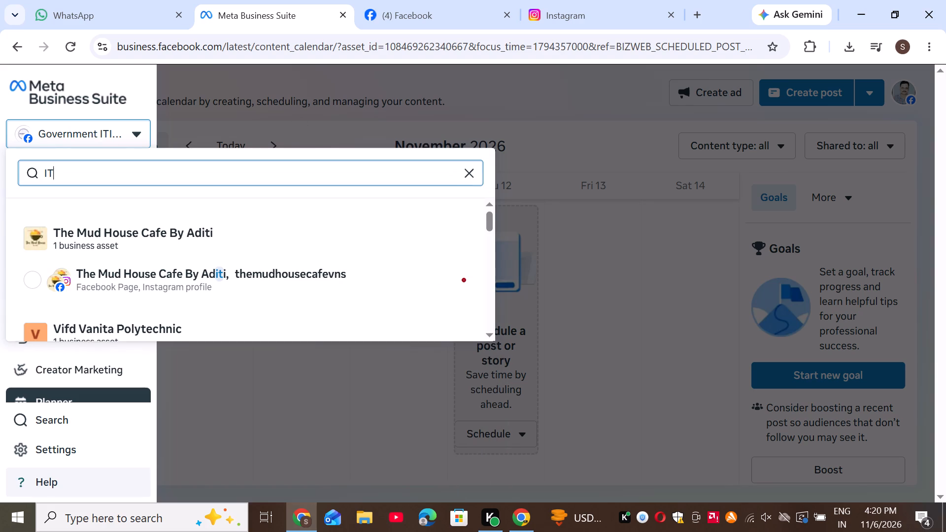
{"action": "scroll", "coordinate": [167, 263], "scroll_direction": "down", "scroll_amount": 3}
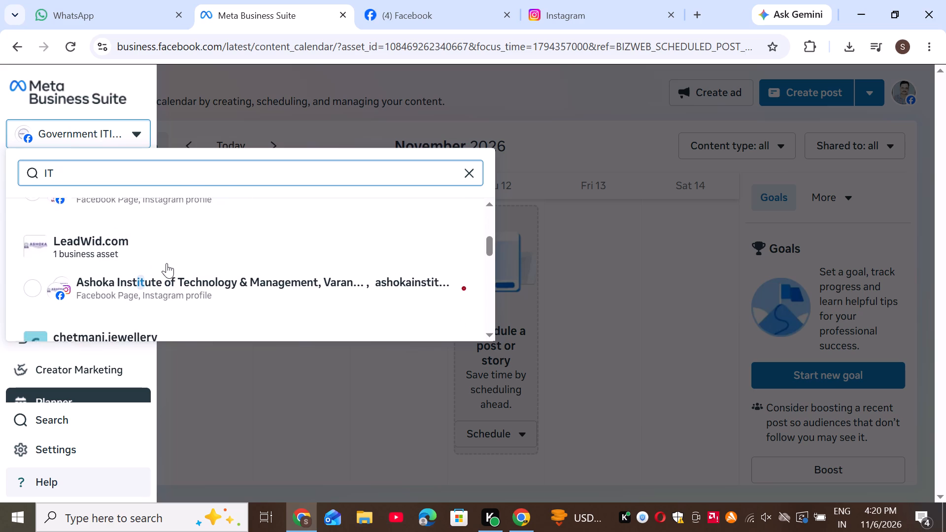
{"action": "scroll", "coordinate": [167, 263], "scroll_direction": "down", "scroll_amount": 4}
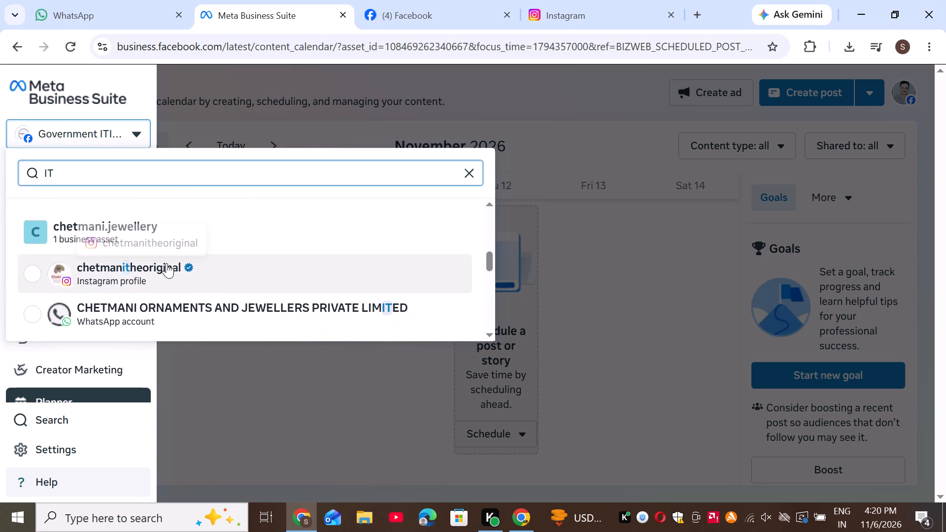
{"action": "scroll", "coordinate": [167, 263], "scroll_direction": "down", "scroll_amount": 4}
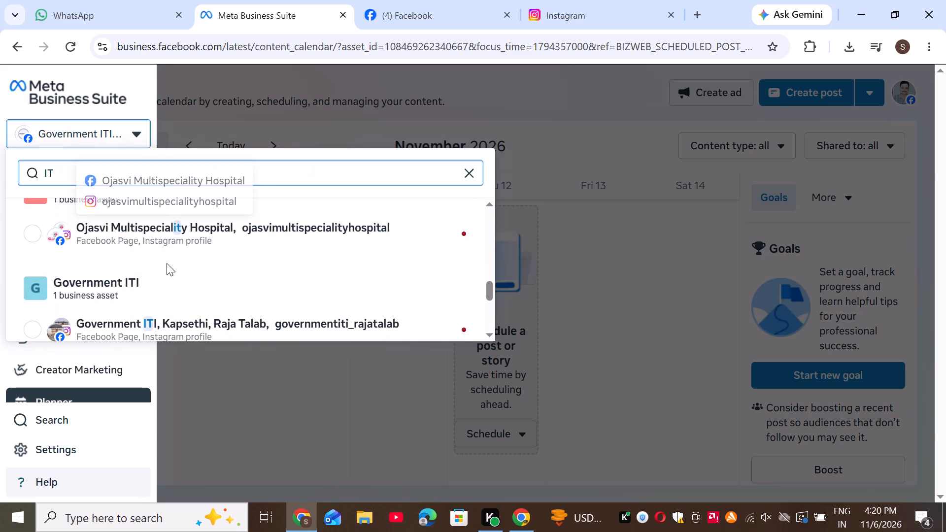
{"action": "scroll", "coordinate": [167, 263], "scroll_direction": "down", "scroll_amount": 1}
{"action": "left_click", "coordinate": [167, 263]}
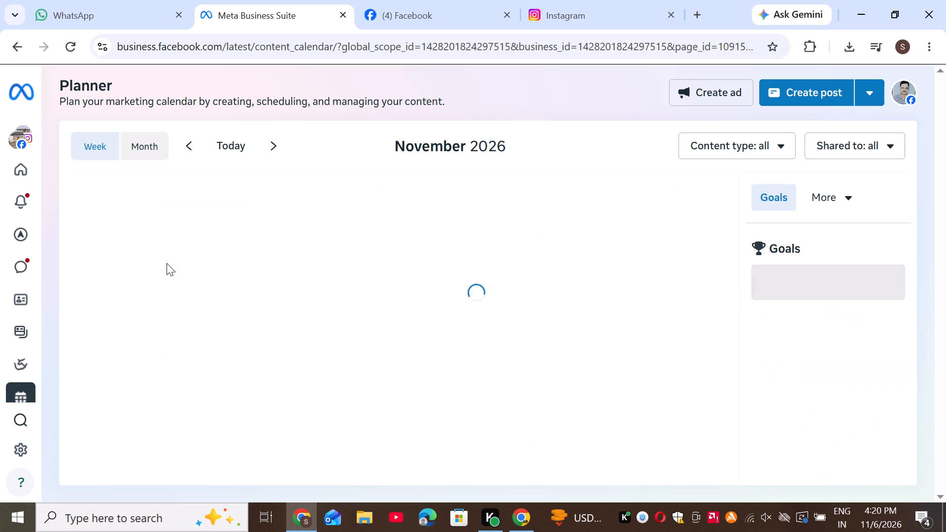
Start a new post from the page's home and add the dark blue Bhai Dooj image from Downloads.
{"action": "left_click", "coordinate": [21, 169]}
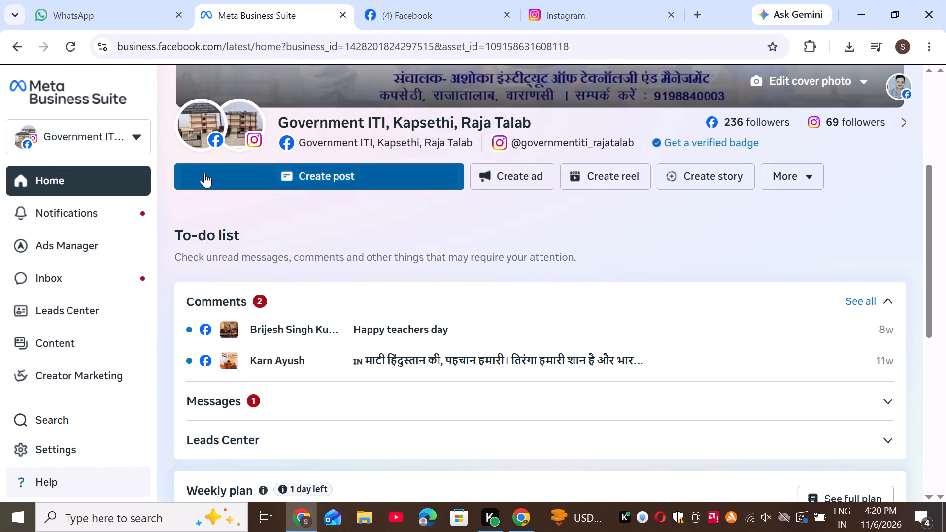
{"action": "left_click", "coordinate": [203, 172]}
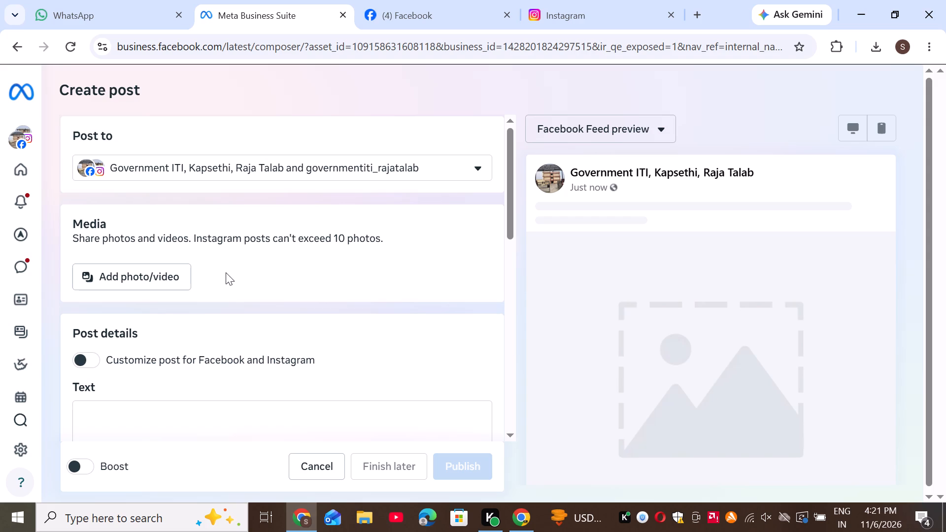
{"action": "left_click", "coordinate": [109, 275]}
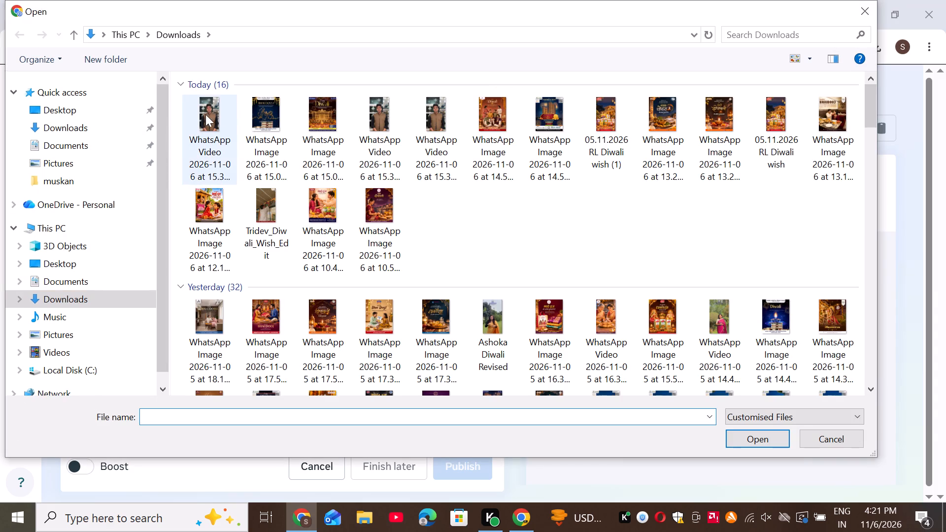
{"action": "double_click", "coordinate": [267, 113]}
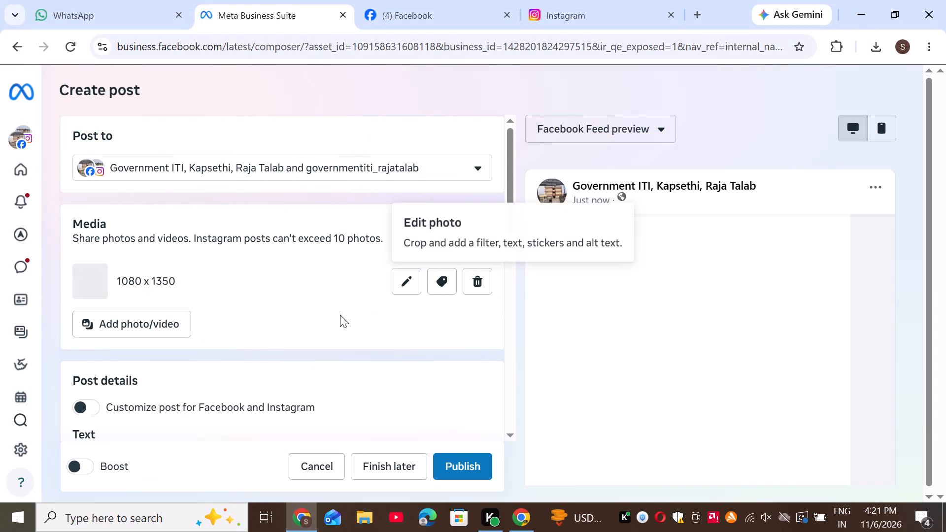
Paste the copied Bhai Dooj caption with contact block, keywords and hashtags into the post text and check it through.
{"action": "scroll", "coordinate": [334, 314], "scroll_direction": "down", "scroll_amount": 3}
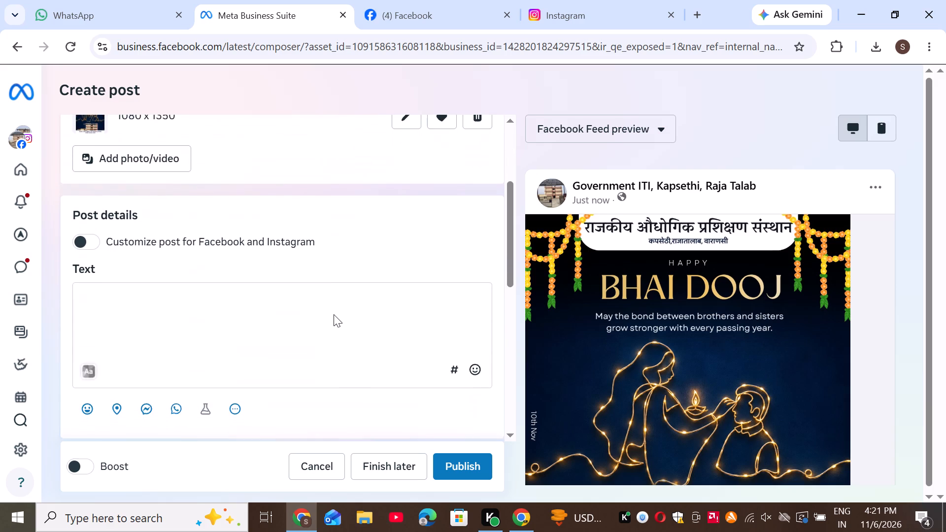
{"action": "left_click", "coordinate": [244, 300]}
{"action": "right_click", "coordinate": [244, 300]}
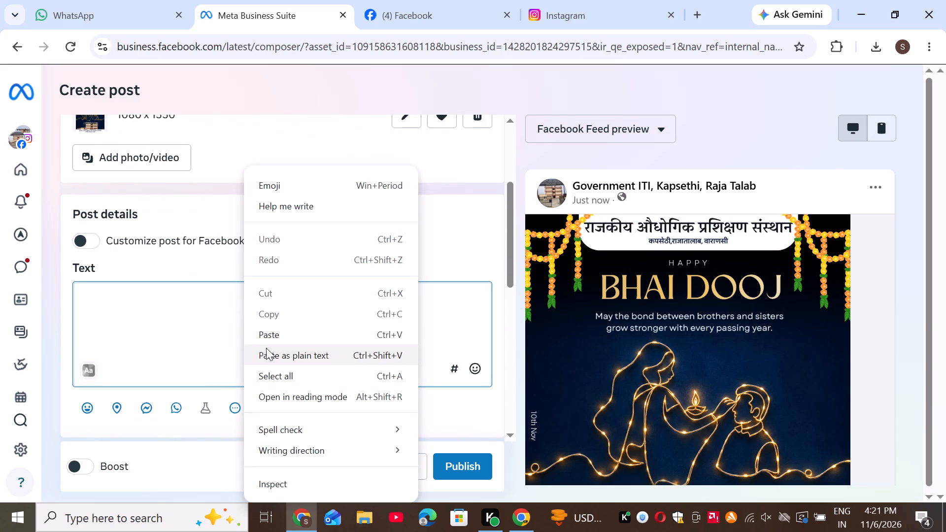
{"action": "left_click", "coordinate": [267, 339]}
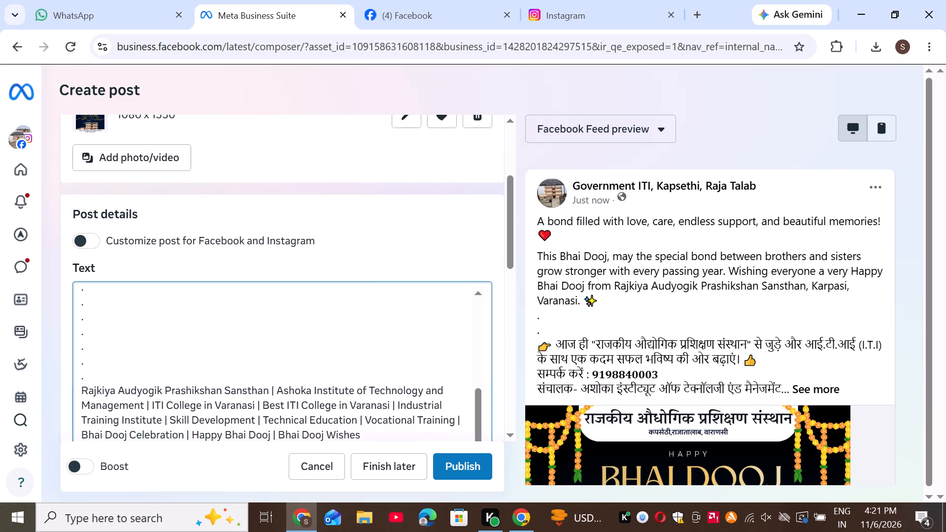
{"action": "scroll", "coordinate": [267, 339], "scroll_direction": "up", "scroll_amount": 6}
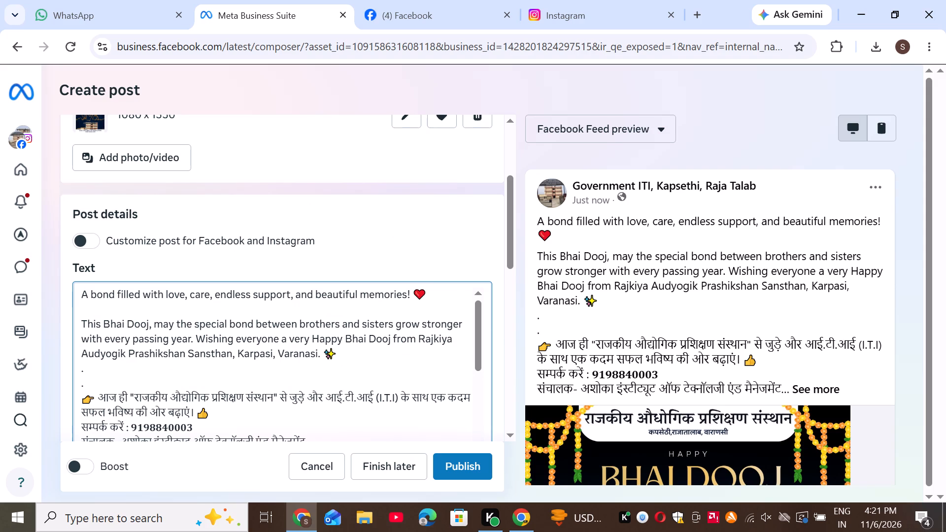
{"action": "scroll", "coordinate": [466, 371], "scroll_direction": "down", "scroll_amount": 3}
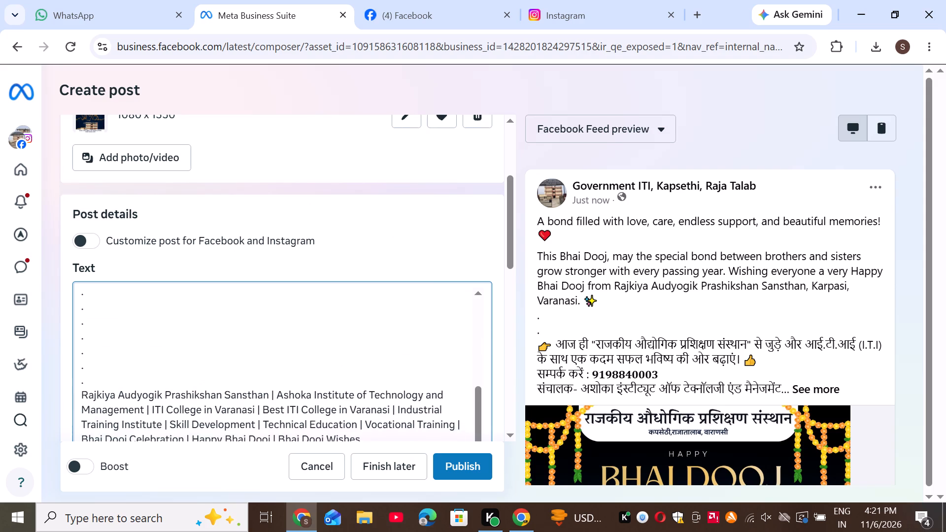
{"action": "scroll", "coordinate": [466, 371], "scroll_direction": "down", "scroll_amount": 7}
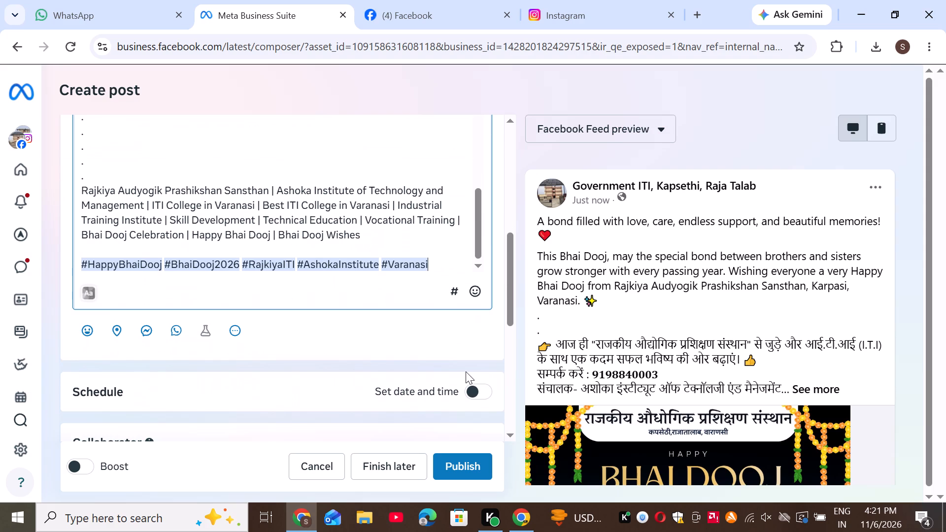
Turn on scheduling and set the Facebook publishing date and time to Nov 11, 2026, 06:00 AM.
{"action": "left_click", "coordinate": [484, 394]}
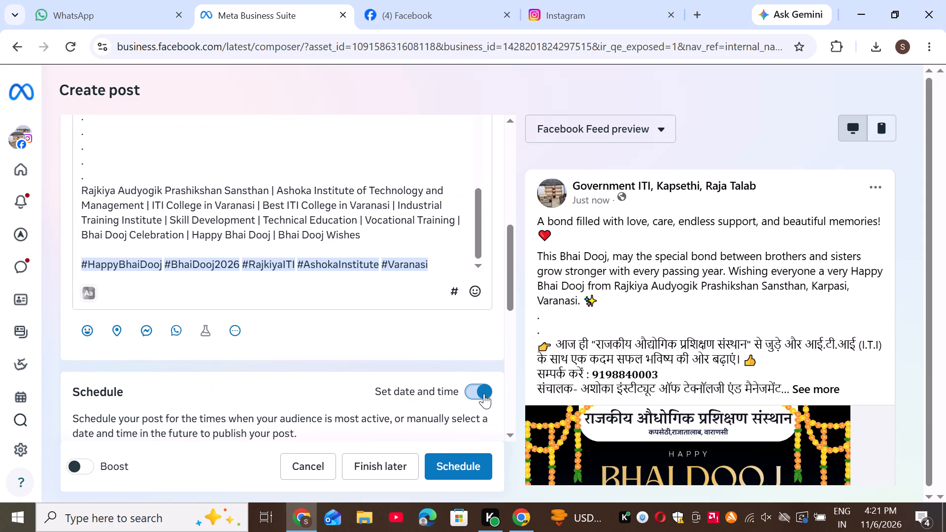
{"action": "scroll", "coordinate": [389, 386], "scroll_direction": "down", "scroll_amount": 2}
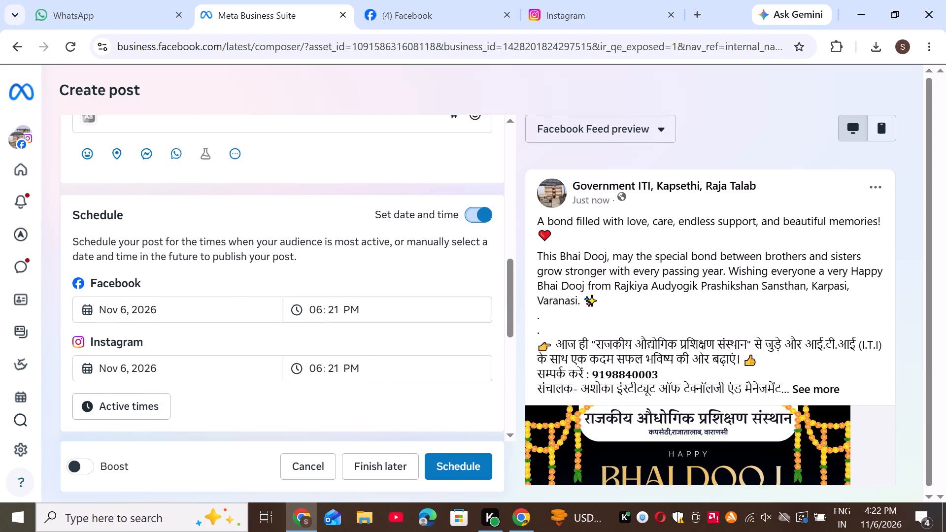
{"action": "left_click", "coordinate": [335, 310]}
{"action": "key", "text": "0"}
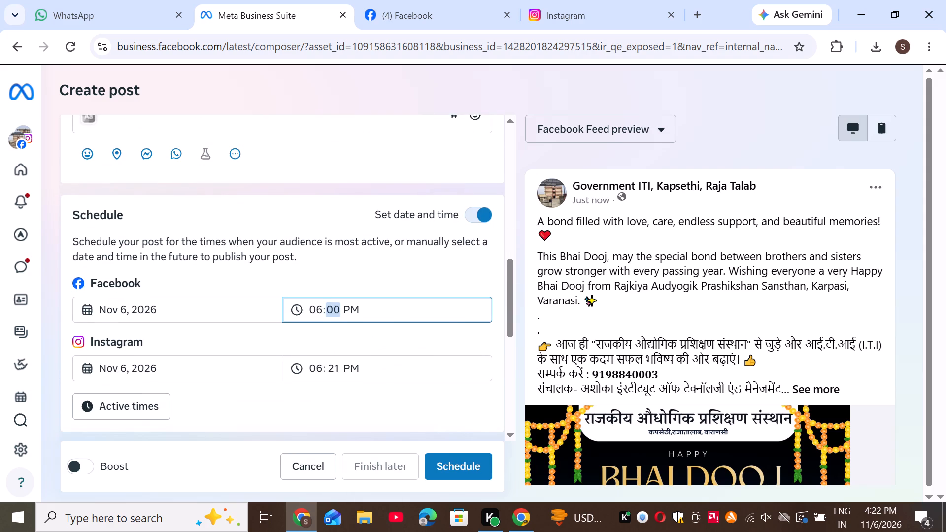
{"action": "key", "text": "Right"}
{"action": "key", "text": "Up"}
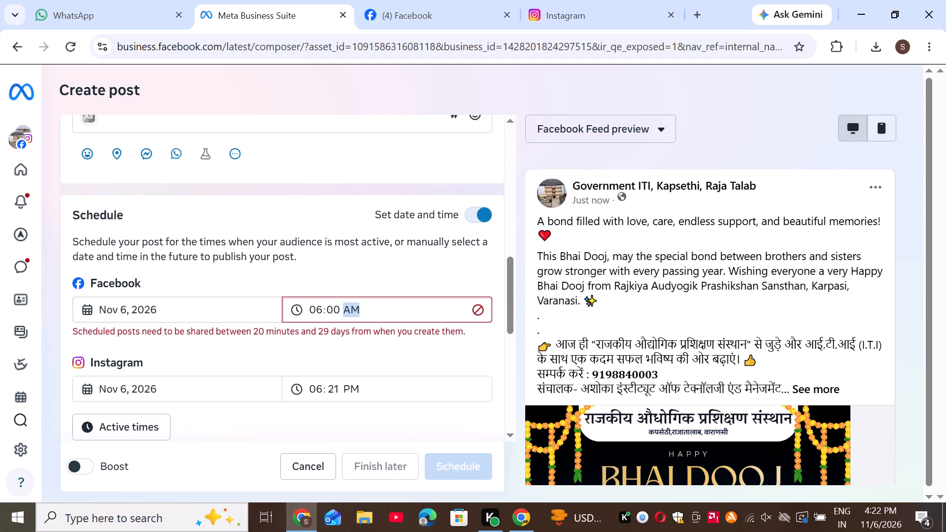
{"action": "left_click", "coordinate": [122, 305]}
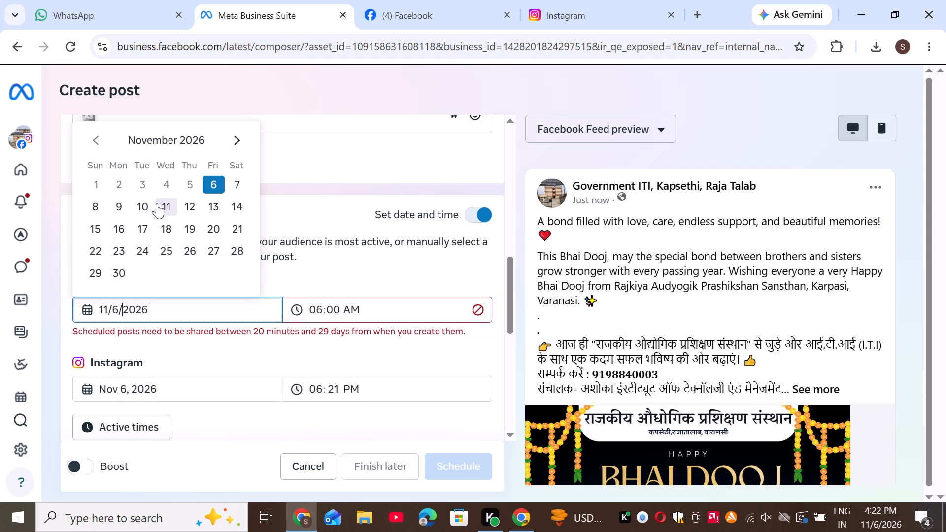
{"action": "left_click", "coordinate": [160, 202]}
Set the Instagram publishing date and time to Nov 11, 2026, 06:00 AM.
{"action": "left_click", "coordinate": [120, 367]}
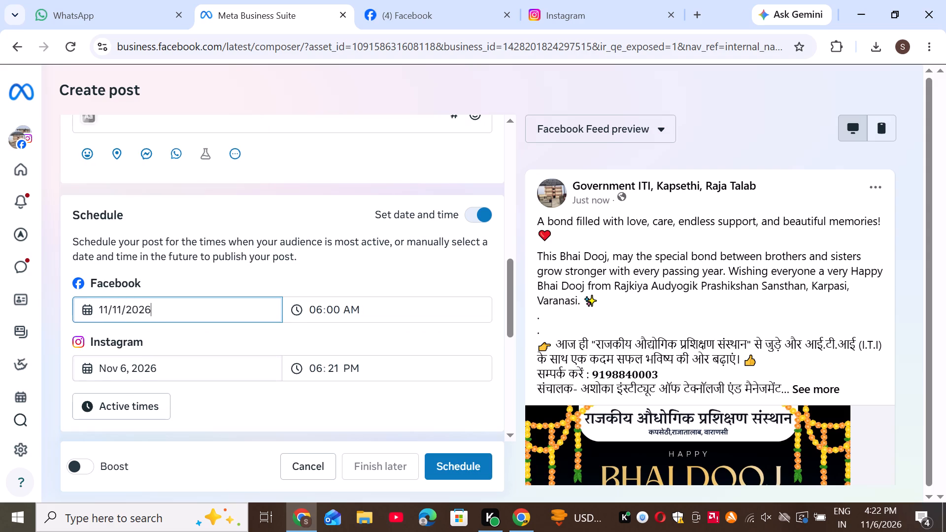
{"action": "left_click", "coordinate": [170, 262]}
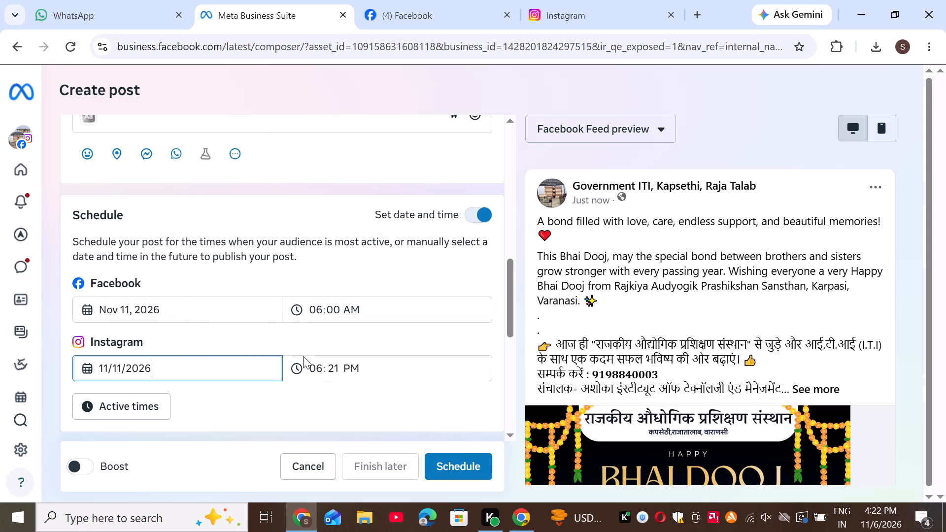
{"action": "left_click", "coordinate": [336, 367]}
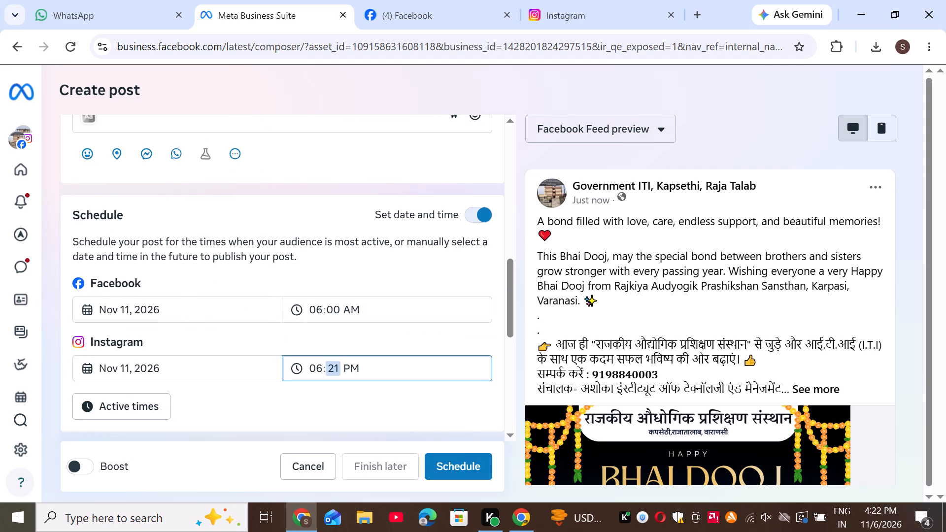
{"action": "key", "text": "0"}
{"action": "key", "text": "Right"}
{"action": "key", "text": "Up"}
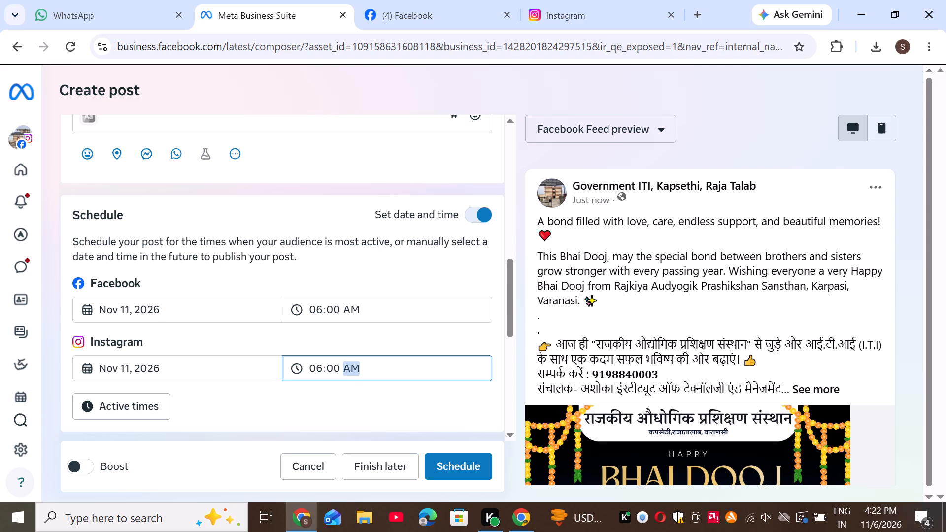
Schedule the Bhai Dooj post for Facebook and Instagram and dismiss the boost offer.
{"action": "left_click", "coordinate": [461, 464]}
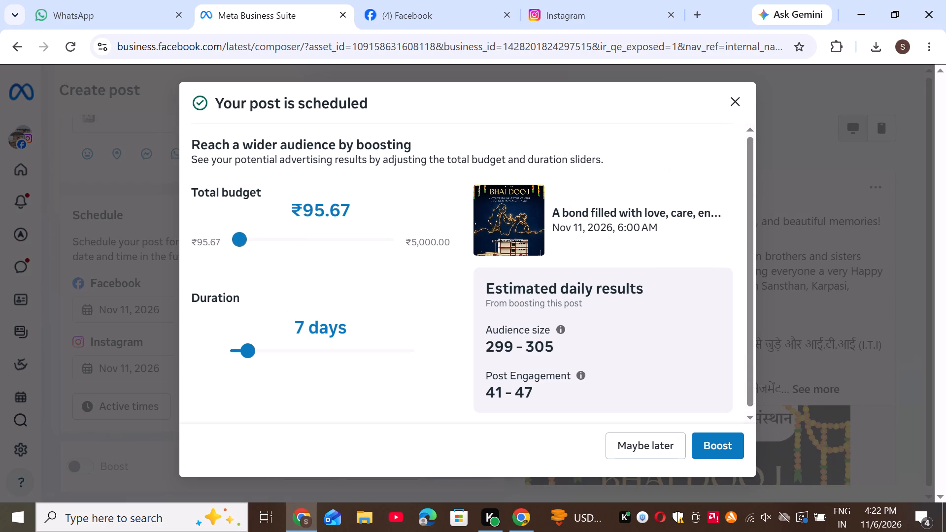
{"action": "left_click", "coordinate": [736, 95]}
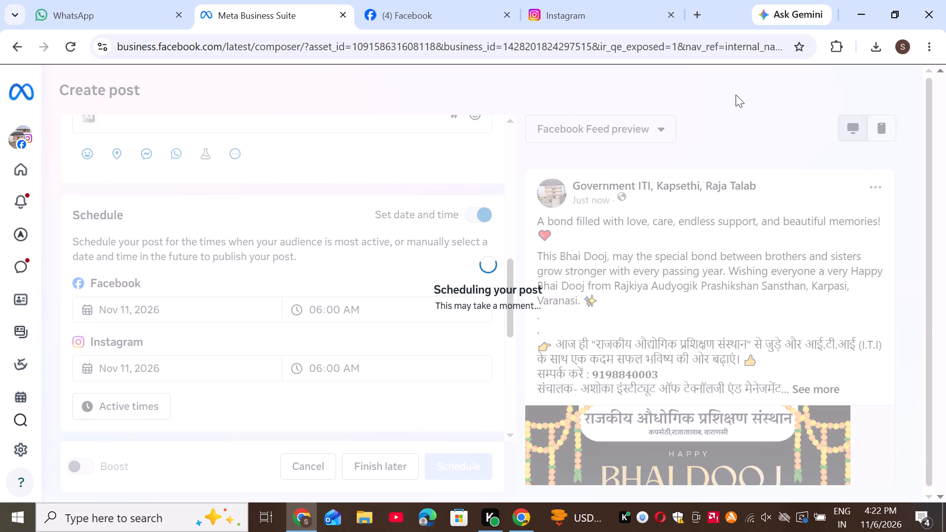
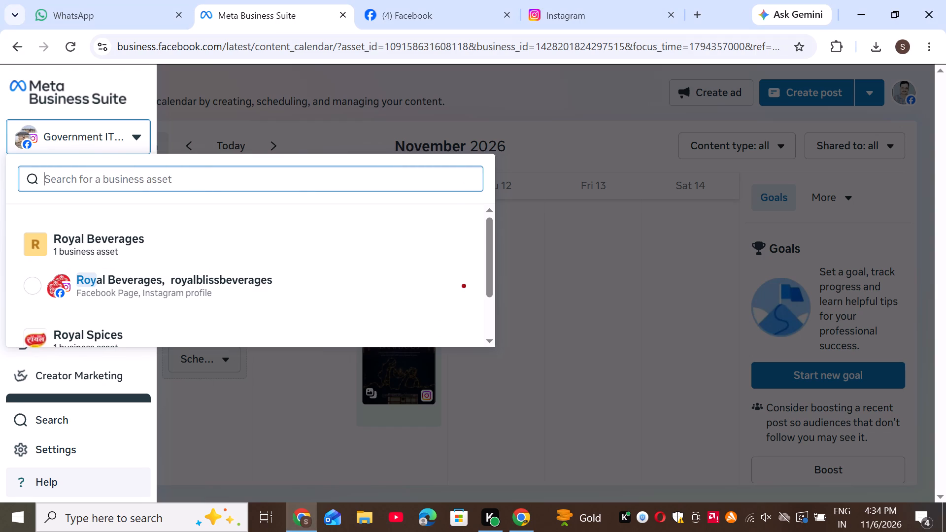
{"action": "key", "text": "r"}
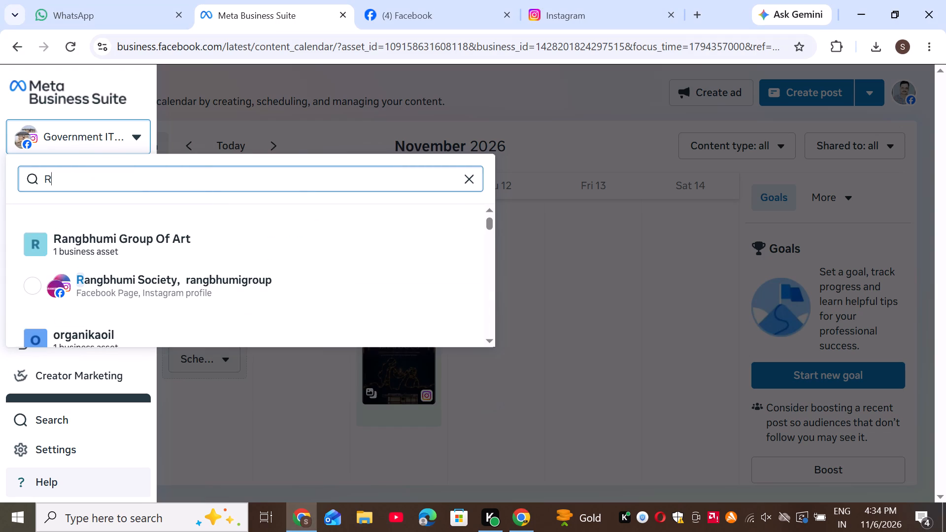
{"action": "type", "text": "OYAL"}
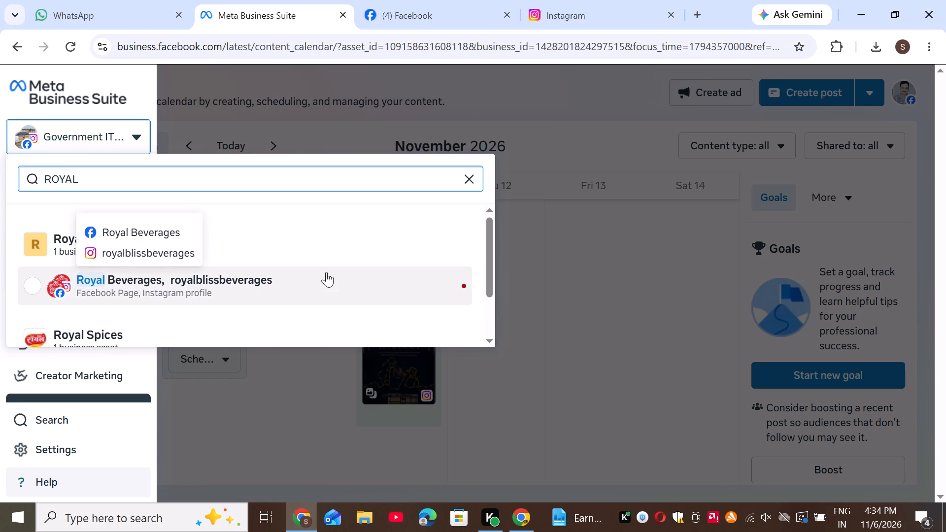
{"action": "scroll", "coordinate": [326, 272], "scroll_direction": "down", "scroll_amount": 1}
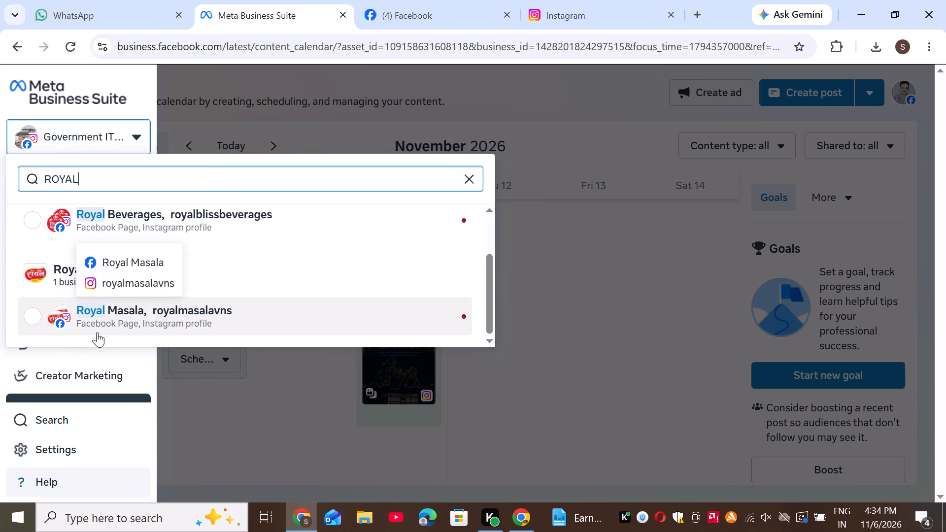
{"action": "left_click", "coordinate": [53, 315]}
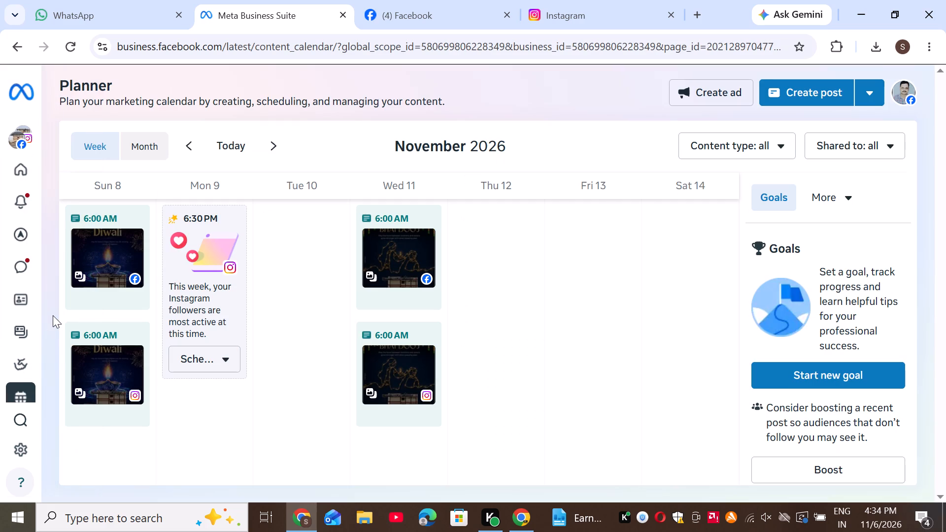
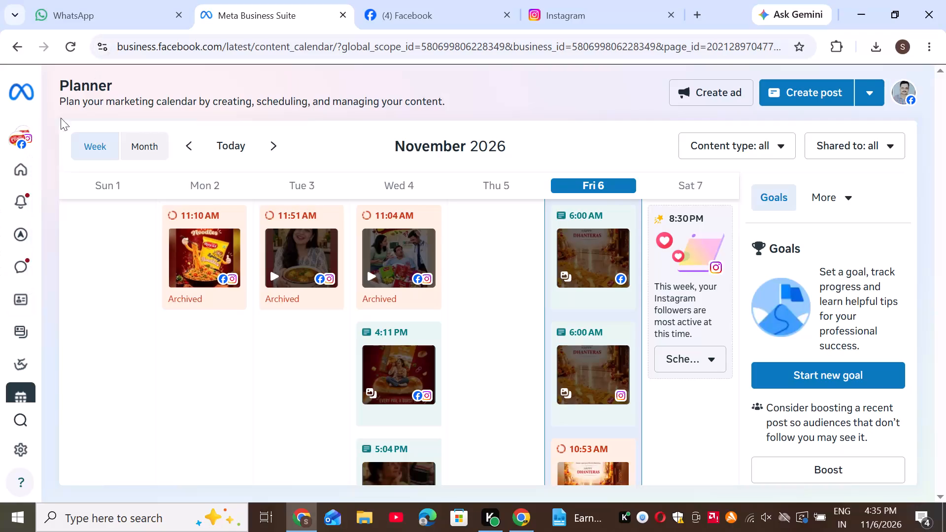
Start a new post from the Royal Masala account's home page and open the choice of accounts to post to.
{"action": "left_click", "coordinate": [21, 179]}
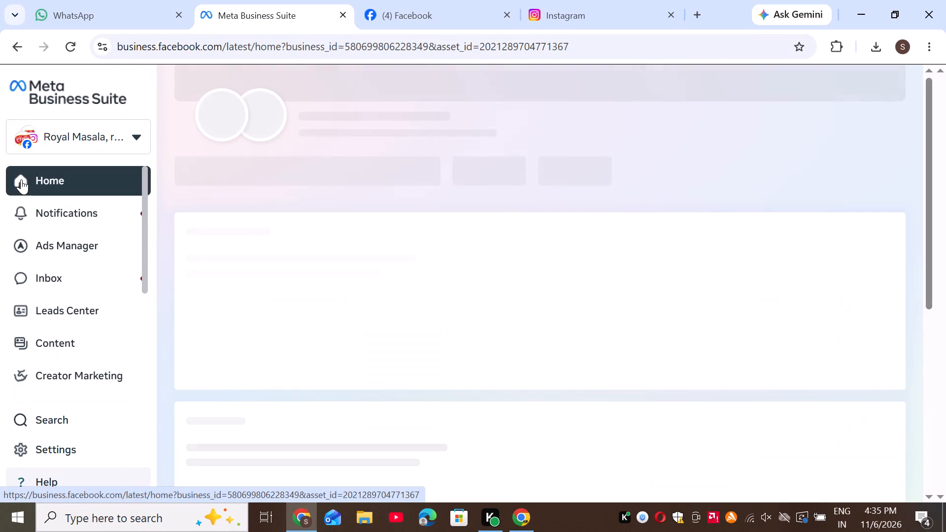
{"action": "left_click", "coordinate": [206, 167]}
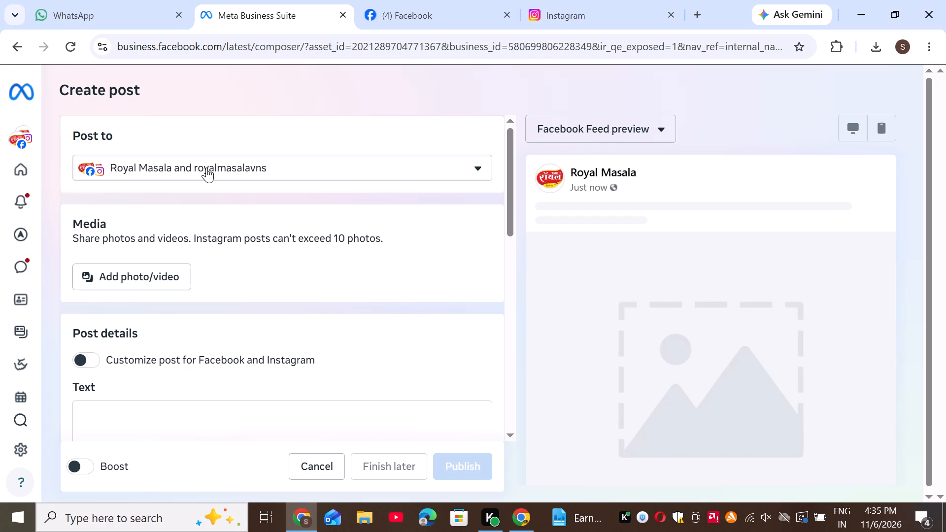
{"action": "left_click", "coordinate": [206, 167]}
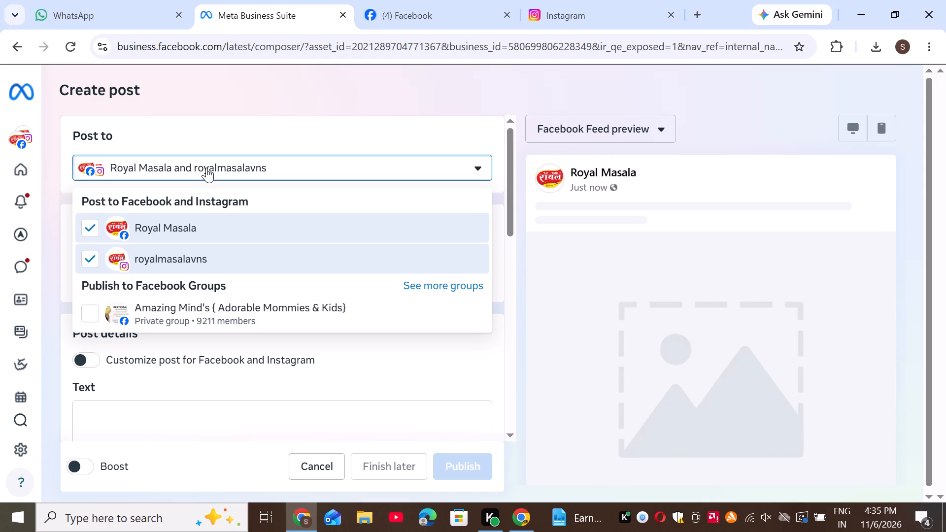
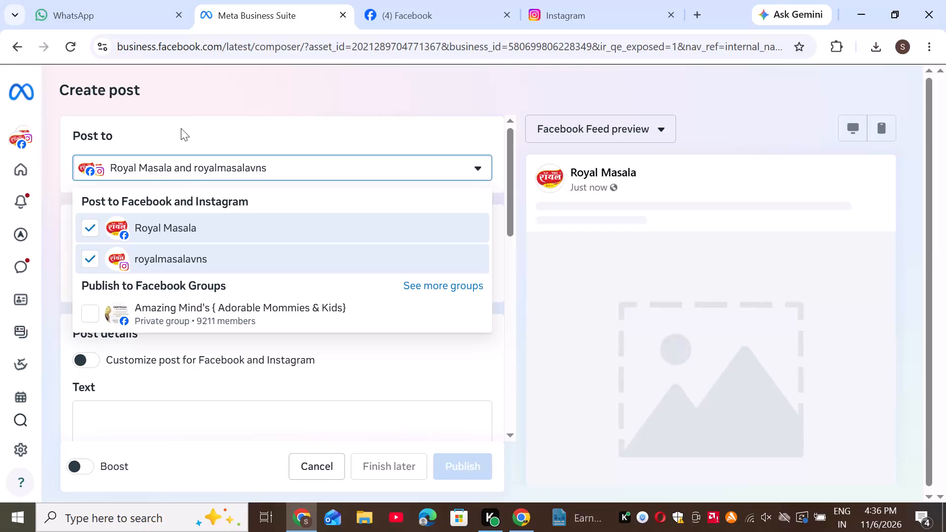
{"action": "left_click", "coordinate": [226, 83]}
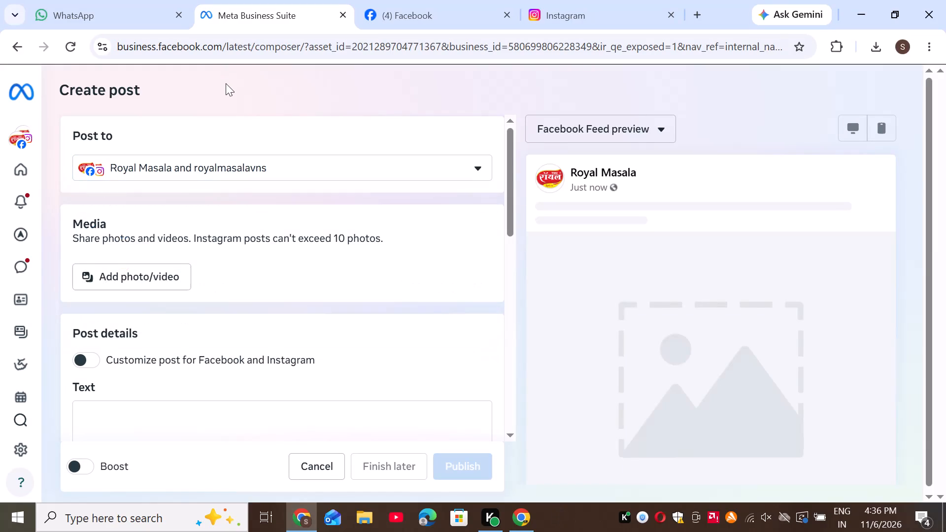
{"action": "left_click", "coordinate": [80, 278]}
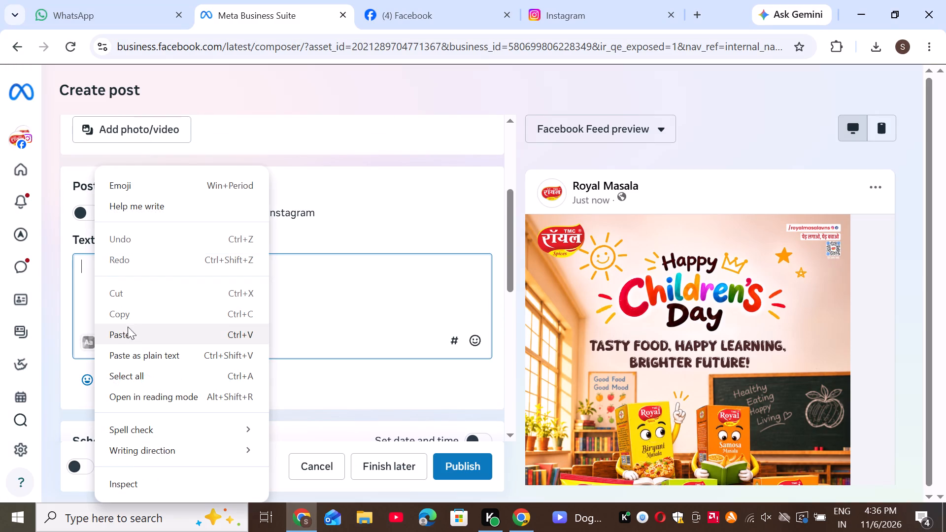
Paste the copied Children's Day caption into the post text and remove its closing sentence beginning "With Royal Spices".
{"action": "left_click", "coordinate": [129, 333]}
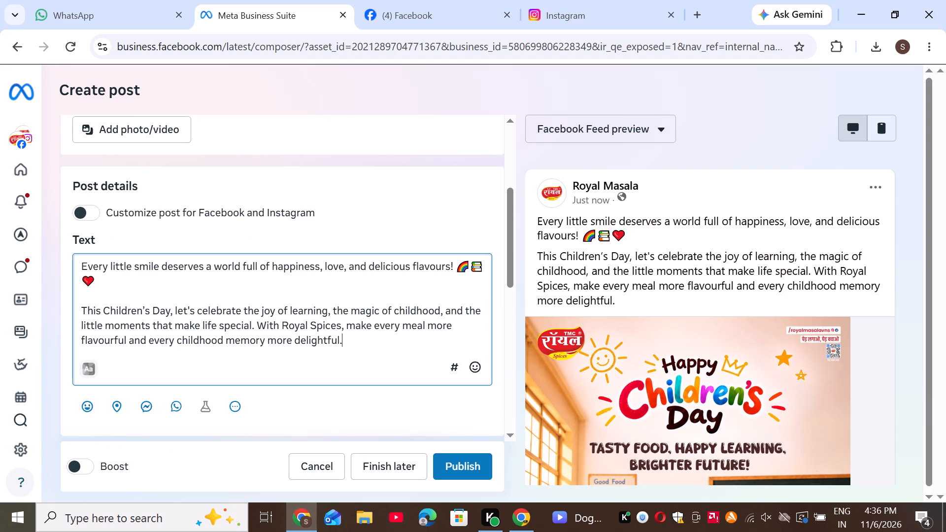
{"action": "left_click_drag", "start_coordinate": [259, 325], "coordinate": [351, 346]}
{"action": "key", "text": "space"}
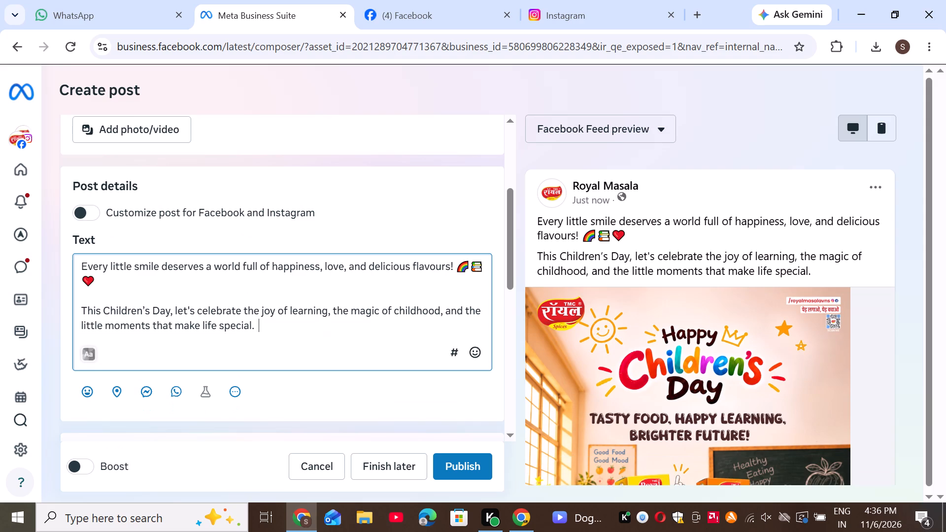
Add two separator lines, each holding a single dot, below the Children's Day caption.
{"action": "key", "text": "Return"}
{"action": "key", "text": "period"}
{"action": "key", "text": "Return"}
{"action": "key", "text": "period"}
{"action": "key", "text": "Return"}
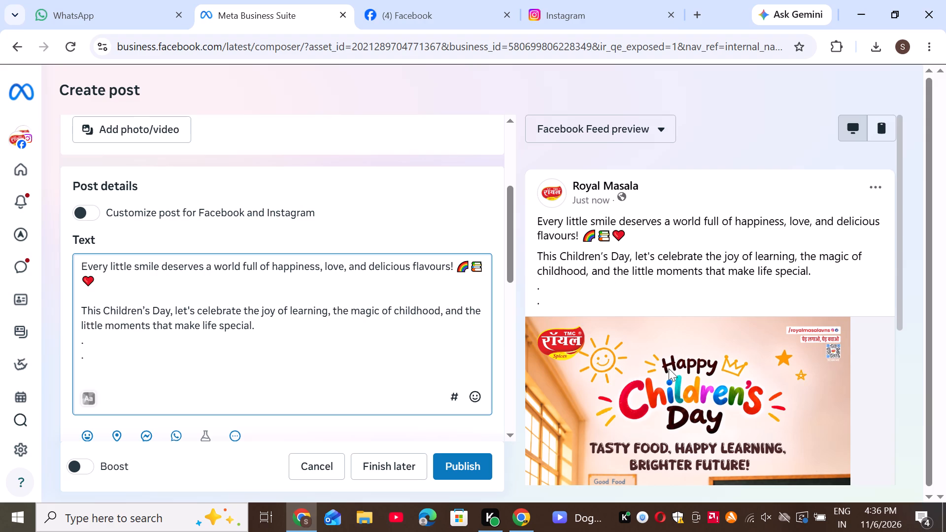
Switch to Instagram and open its account search.
{"action": "left_click", "coordinate": [568, 1]}
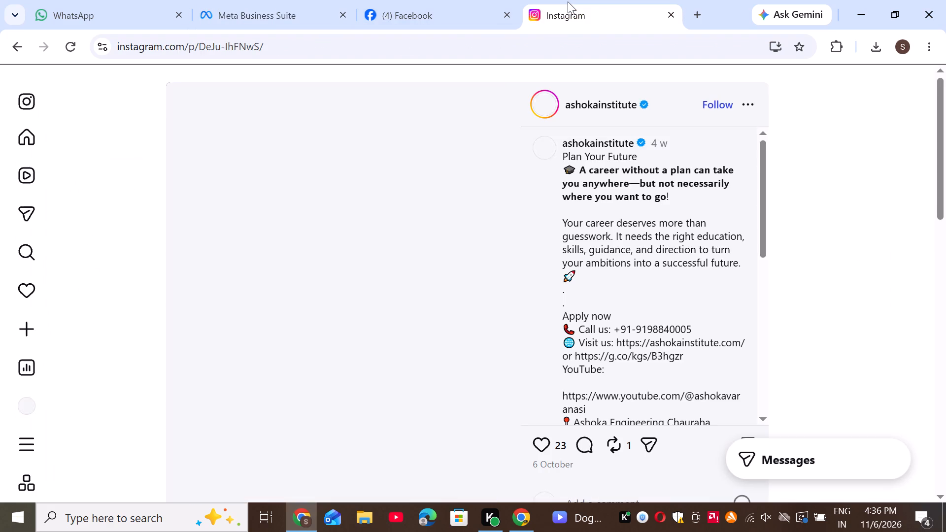
{"action": "left_click", "coordinate": [28, 254]}
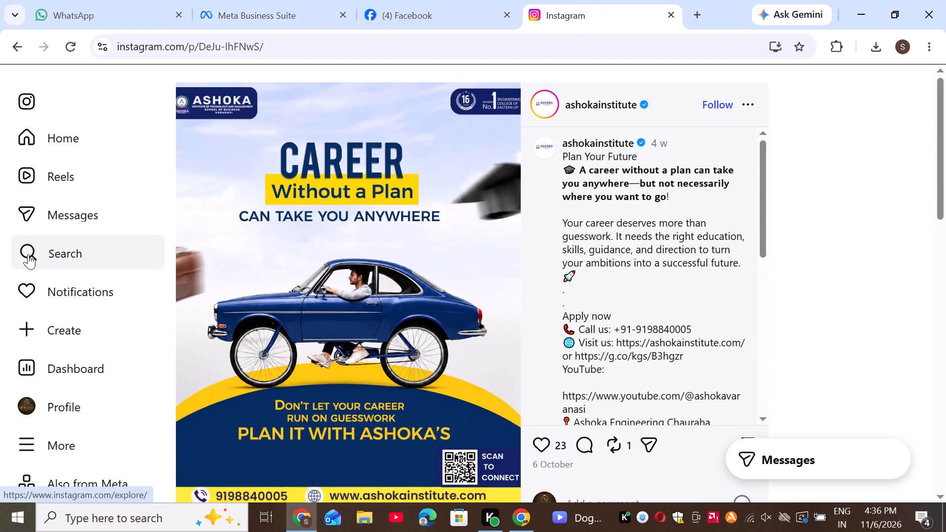
{"action": "left_click", "coordinate": [360, 93]}
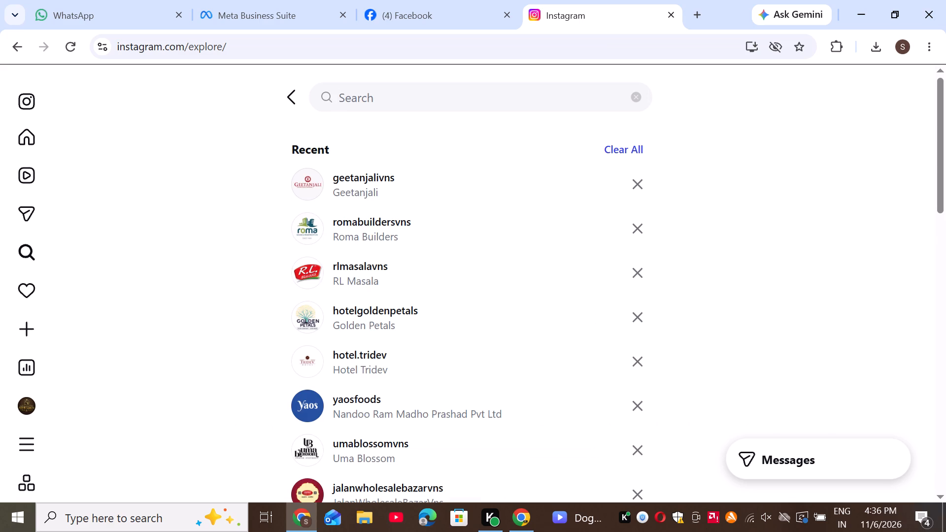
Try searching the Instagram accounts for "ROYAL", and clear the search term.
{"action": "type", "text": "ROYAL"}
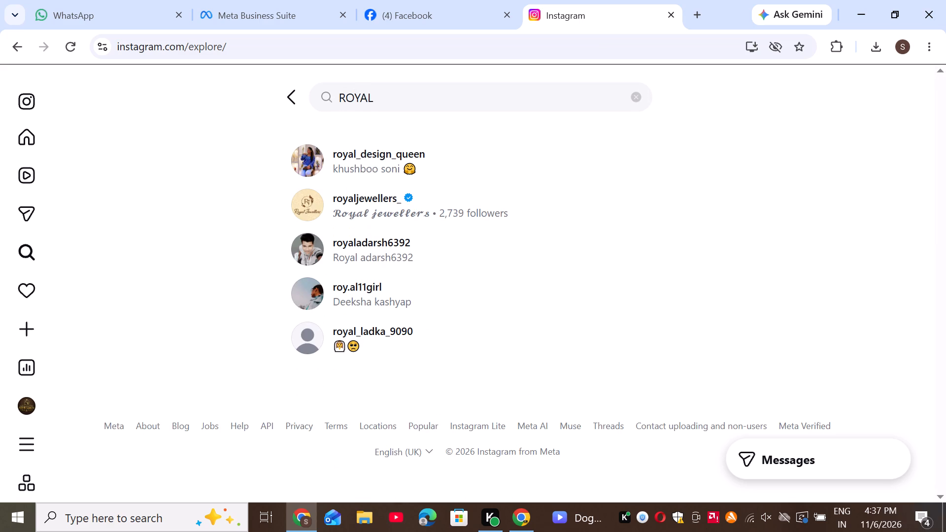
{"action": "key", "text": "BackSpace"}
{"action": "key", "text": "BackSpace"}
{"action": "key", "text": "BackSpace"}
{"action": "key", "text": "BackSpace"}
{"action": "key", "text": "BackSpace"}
Open the royalmasalavns profile from the recent searches and open its Happy Dhanteras post.
{"action": "scroll", "coordinate": [360, 258], "scroll_direction": "down", "scroll_amount": 4}
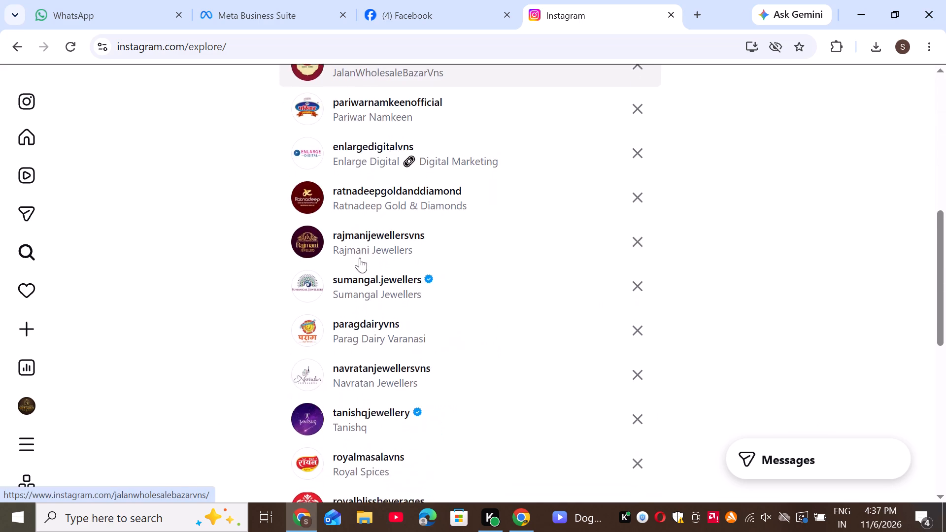
{"action": "scroll", "coordinate": [360, 258], "scroll_direction": "down", "scroll_amount": 3}
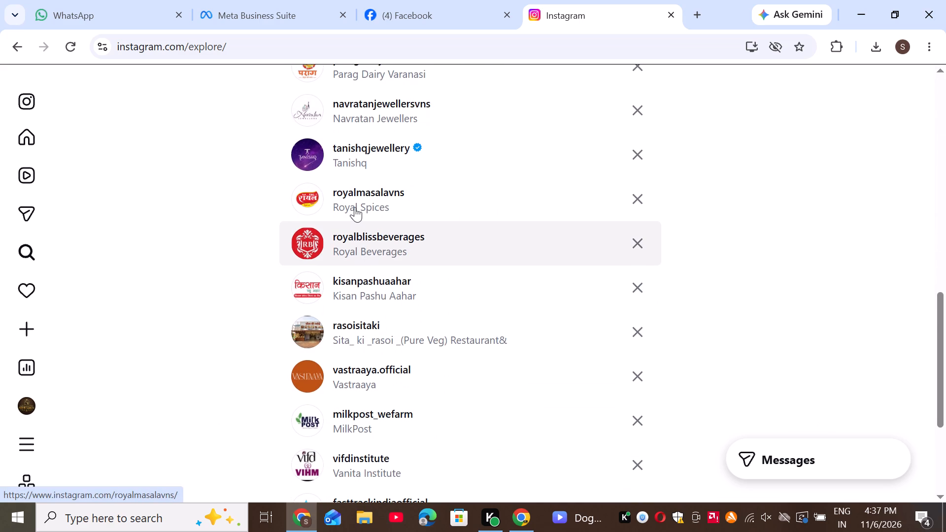
{"action": "left_click", "coordinate": [355, 207]}
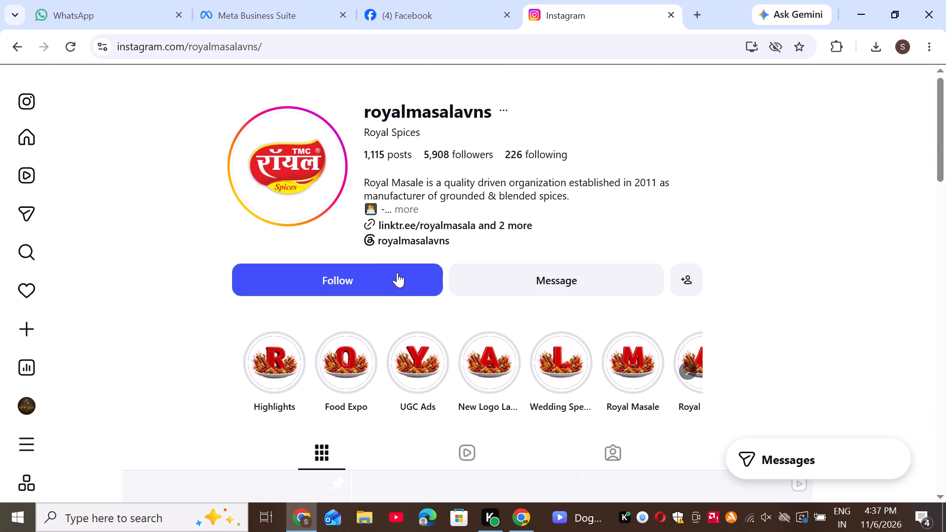
{"action": "scroll", "coordinate": [397, 272], "scroll_direction": "down", "scroll_amount": 3}
{"action": "left_click", "coordinate": [397, 272]}
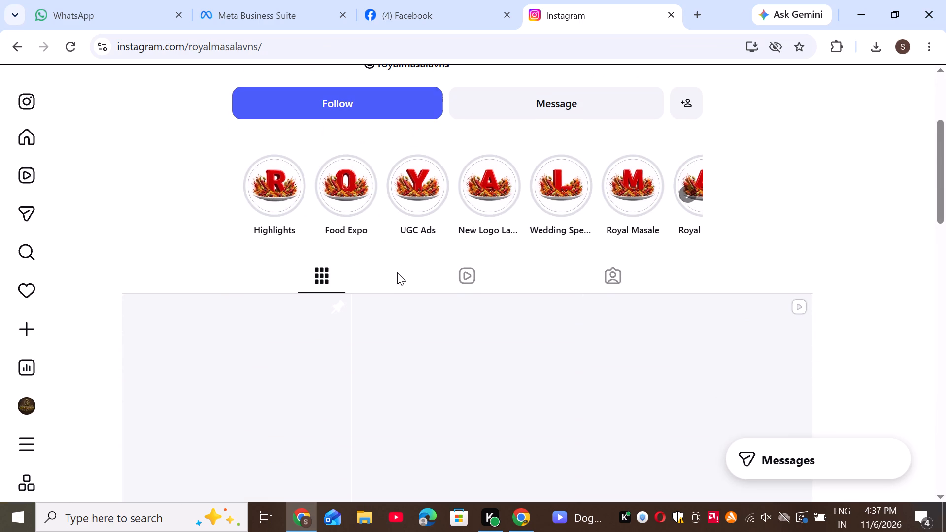
{"action": "scroll", "coordinate": [397, 272], "scroll_direction": "down", "scroll_amount": 3}
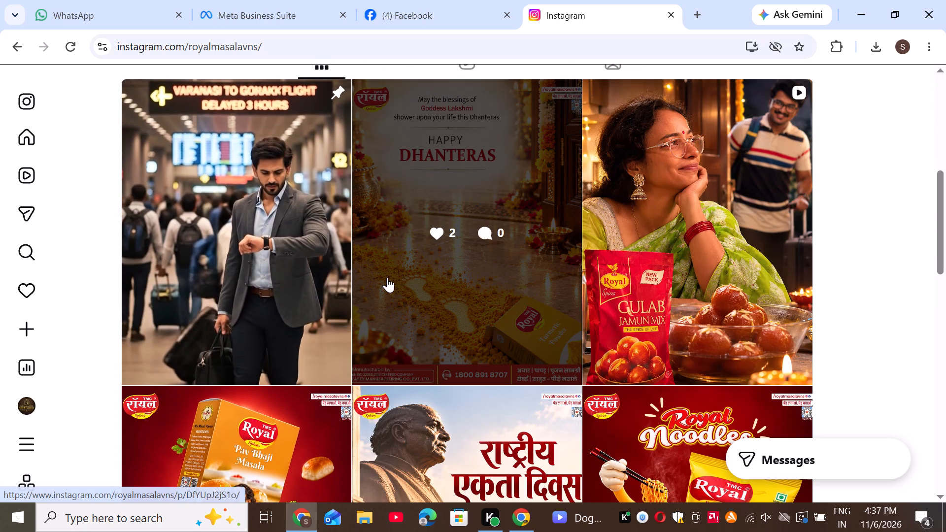
{"action": "left_click", "coordinate": [465, 275]}
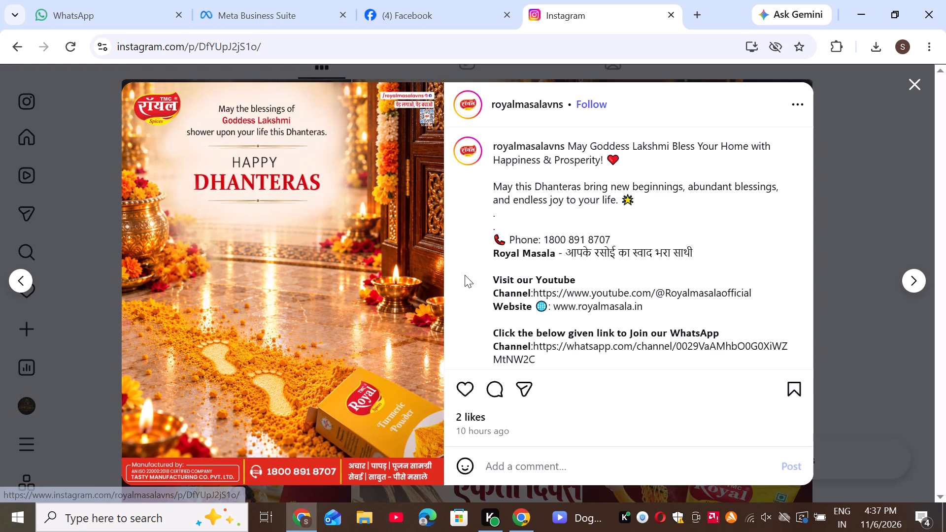
Copy the Dhanteras caption's block from the phone line through the Amazon product links and trailing dots, and paste it below the Children's Day caption in Meta Business Suite.
{"action": "left_click_drag", "start_coordinate": [500, 245], "coordinate": [568, 357]}
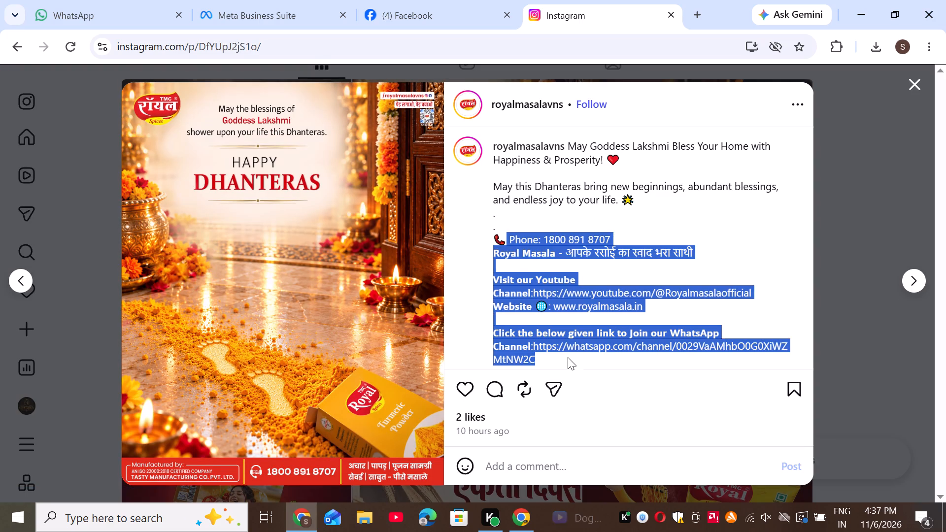
{"action": "left_click_drag", "start_coordinate": [568, 357], "coordinate": [570, 362]}
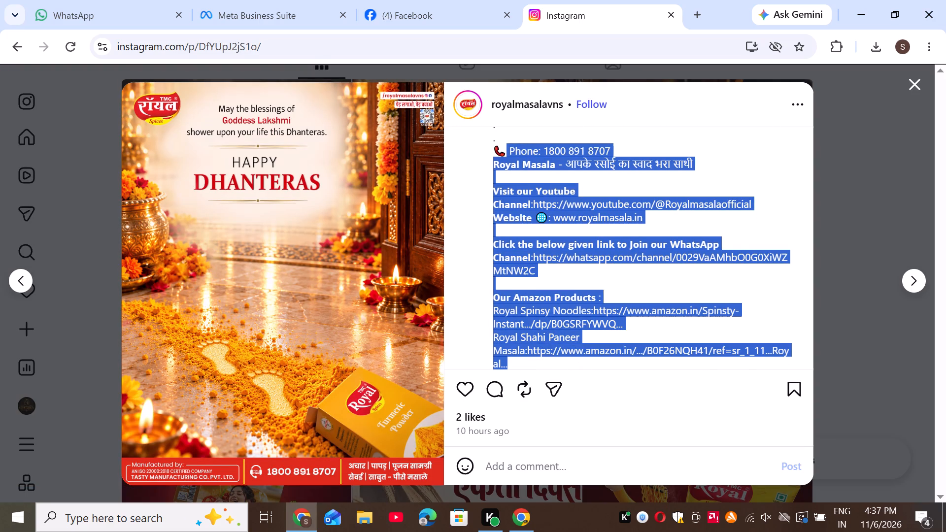
{"action": "left_click_drag", "start_coordinate": [498, 147], "coordinate": [589, 371]}
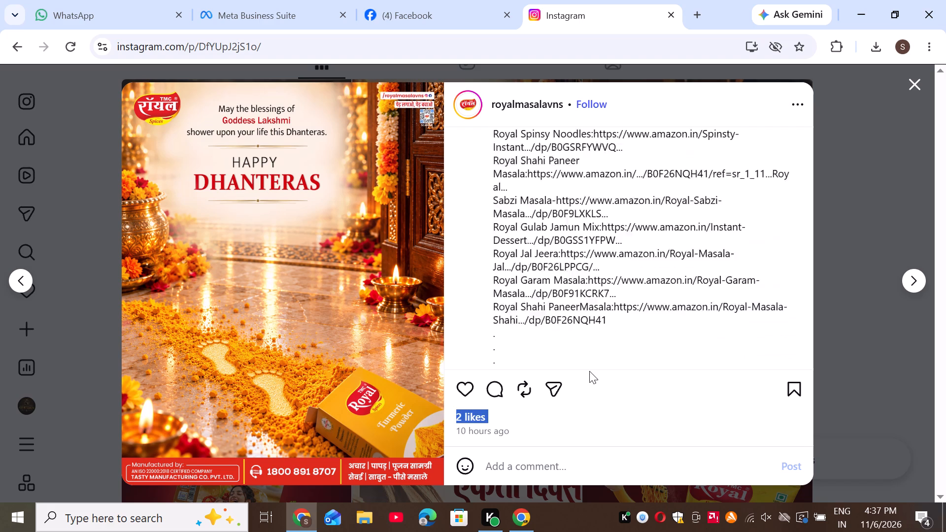
{"action": "left_click_drag", "start_coordinate": [589, 371], "coordinate": [589, 335]}
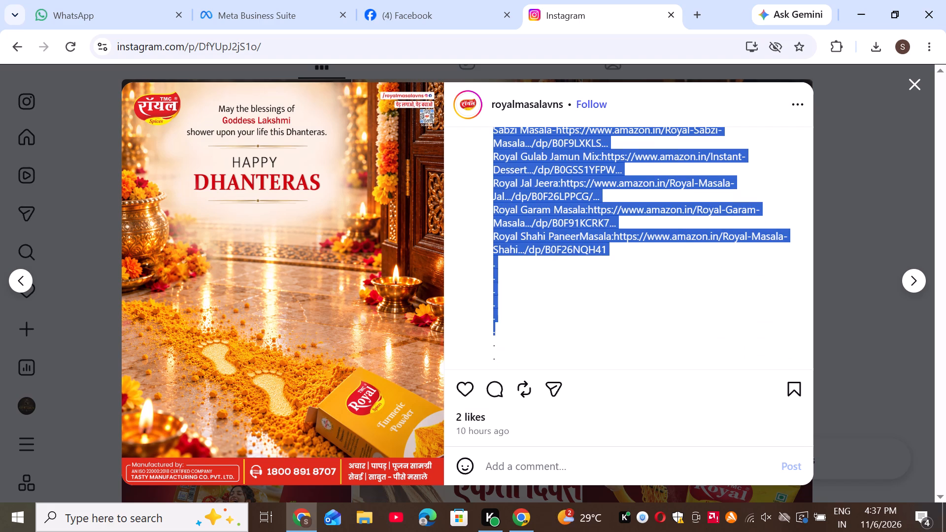
{"action": "key", "text": "ctrl+c"}
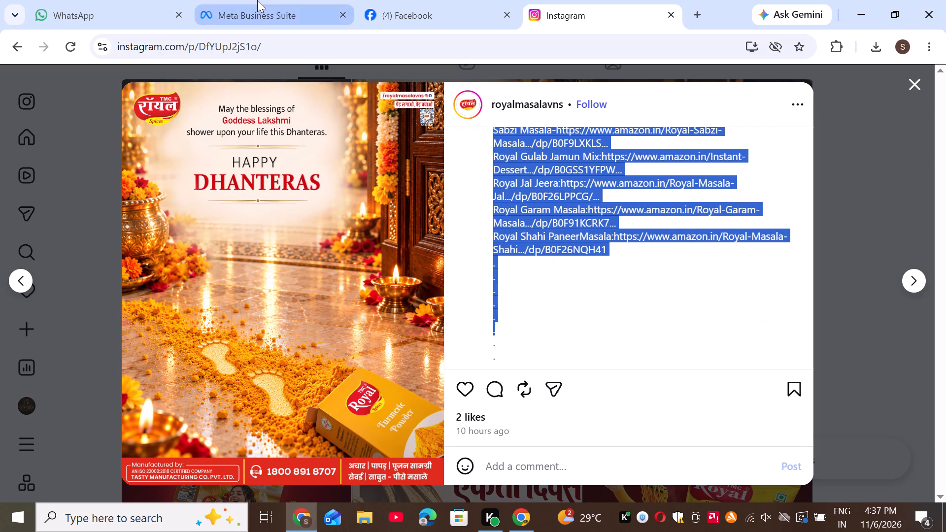
{"action": "left_click", "coordinate": [257, 0]}
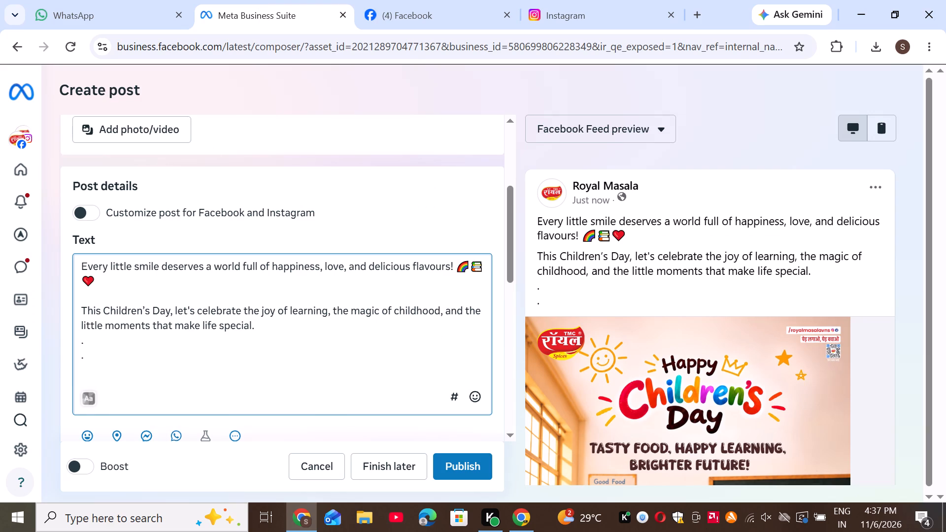
{"action": "key", "text": "ctrl+v"}
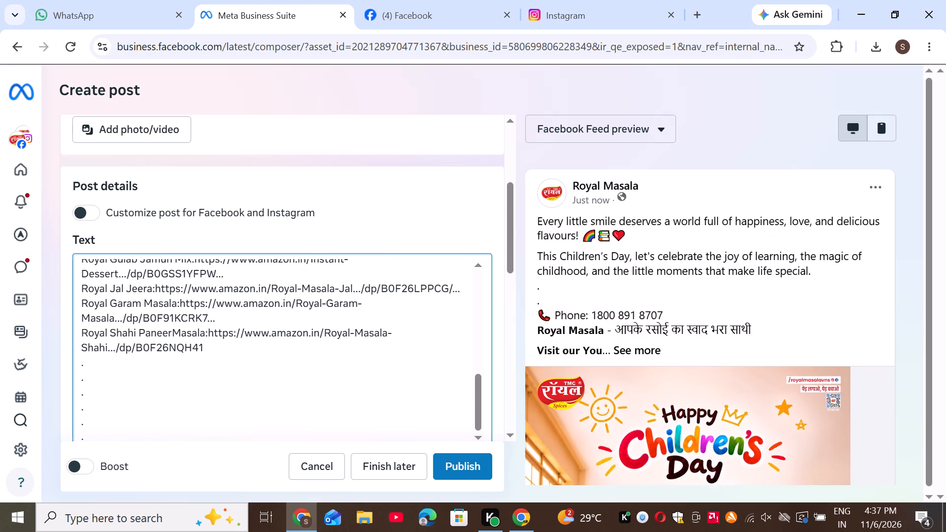
Extend the post text with seven more single-dot separator lines below the pasted contact and product links.
{"action": "scroll", "coordinate": [127, 371], "scroll_direction": "down", "scroll_amount": 2}
{"action": "key", "text": "Return"}
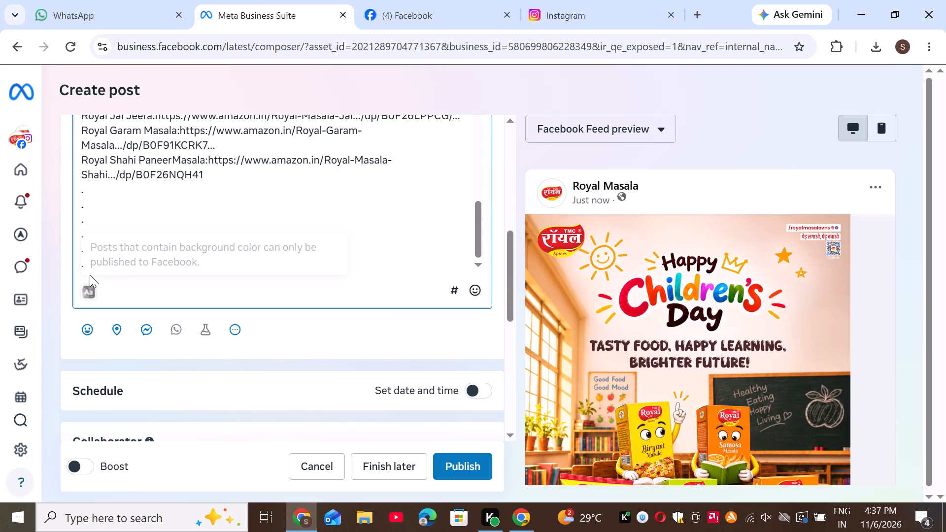
{"action": "left_click", "coordinate": [90, 270]}
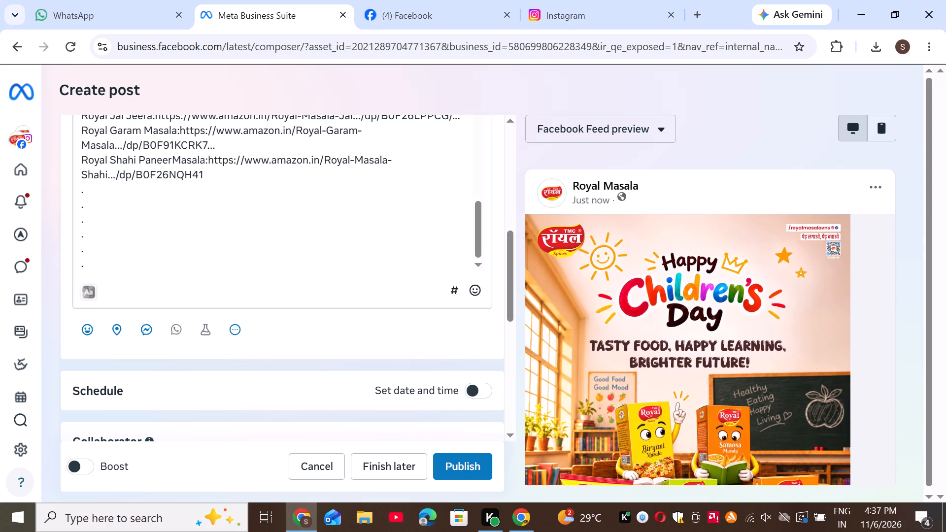
{"action": "left_click", "coordinate": [91, 266]}
{"action": "key", "text": "Return"}
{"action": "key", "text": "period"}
{"action": "key", "text": "Return"}
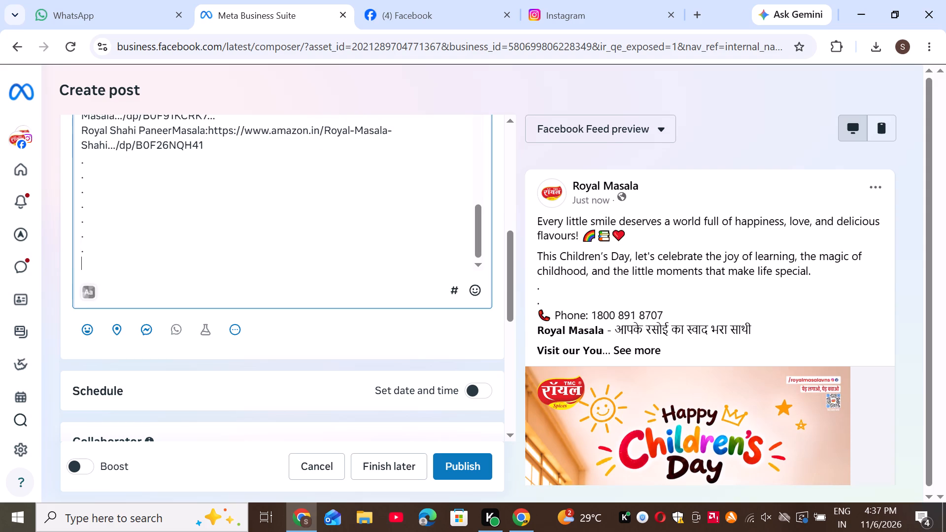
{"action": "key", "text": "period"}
{"action": "key", "text": "Return"}
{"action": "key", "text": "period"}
{"action": "key", "text": "Return"}
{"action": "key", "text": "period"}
{"action": "key", "text": "Return"}
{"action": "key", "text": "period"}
{"action": "key", "text": "Return"}
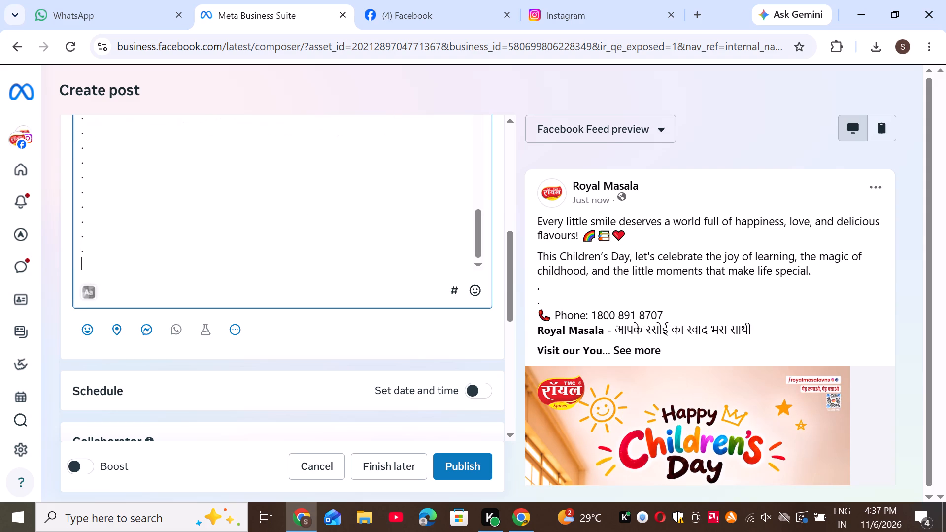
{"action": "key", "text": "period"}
{"action": "key", "text": "Return"}
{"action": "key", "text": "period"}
{"action": "key", "text": "Return"}
Switch to the ChatGPT caption chat to get the Children's Day keywords and hashtags.
{"action": "left_click", "coordinate": [528, 515]}
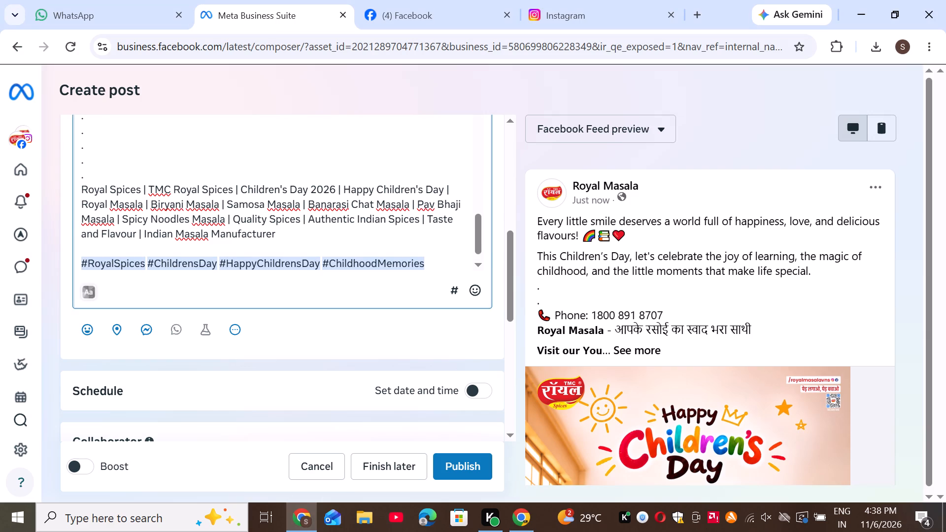
Copy the entire Children's Day post text, from "Every little smile" through the #RoyalMasala hashtag.
{"action": "scroll", "coordinate": [101, 260], "scroll_direction": "up", "scroll_amount": 8}
{"action": "scroll", "coordinate": [115, 180], "scroll_direction": "up", "scroll_amount": 1}
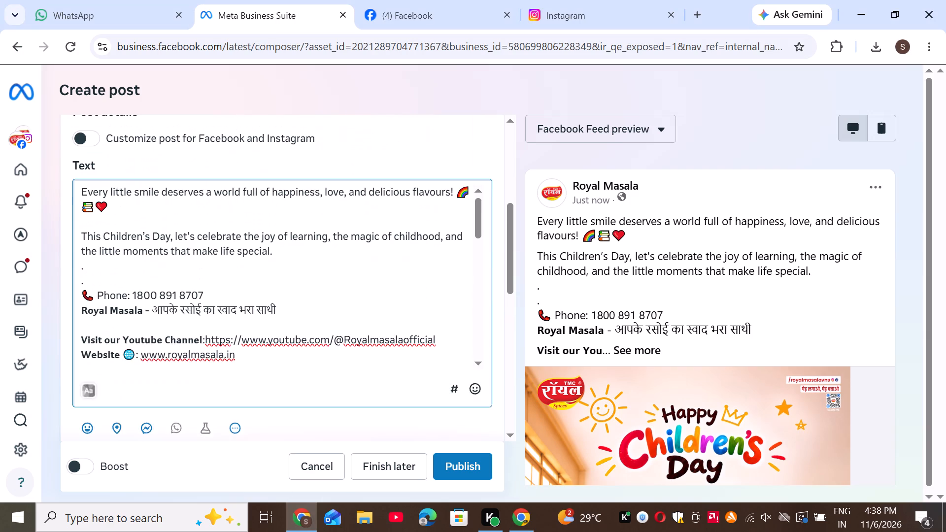
{"action": "scroll", "coordinate": [115, 180], "scroll_direction": "up", "scroll_amount": 1}
{"action": "left_click_drag", "start_coordinate": [83, 194], "coordinate": [207, 228]}
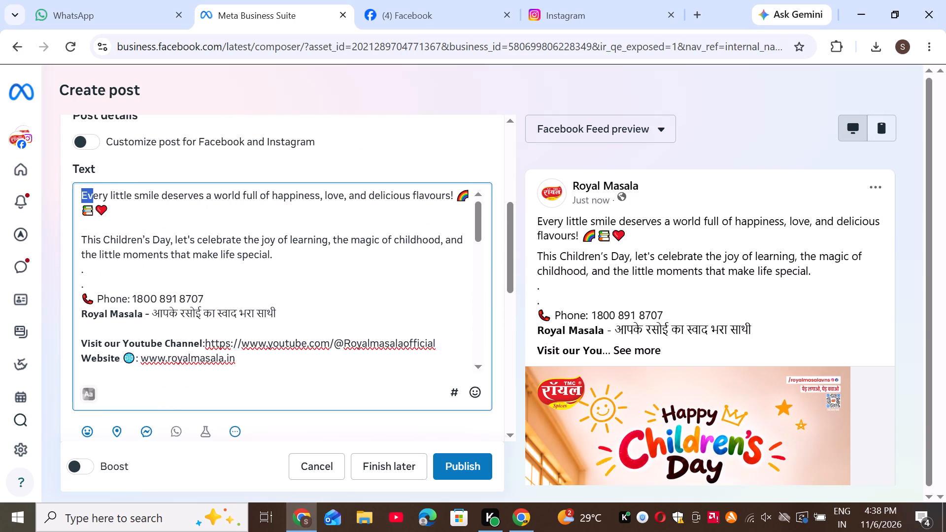
{"action": "left_click_drag", "start_coordinate": [207, 228], "coordinate": [372, 381]}
{"action": "key", "text": "ctrl+c"}
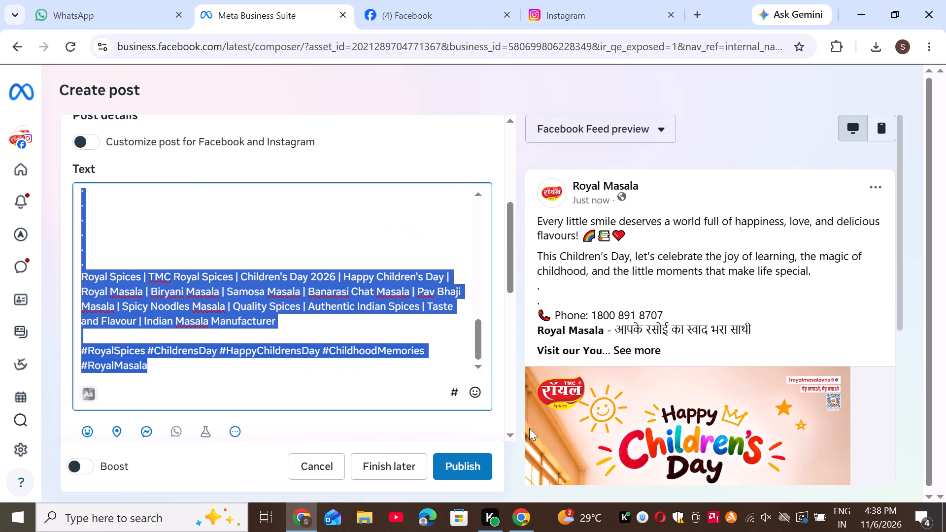
{"action": "right_click", "coordinate": [480, 430]}
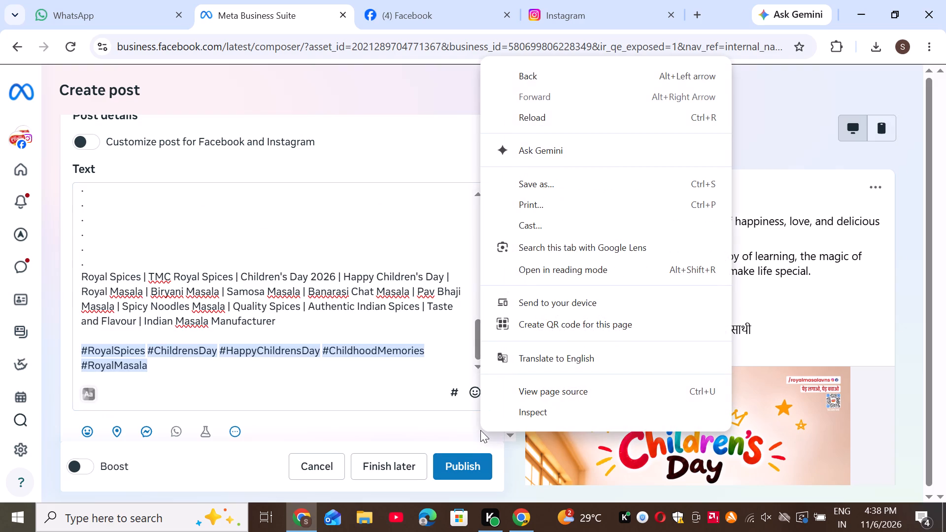
{"action": "left_click", "coordinate": [436, 376]}
Turn on scheduling for the post and set the Facebook date and time to November 14, 2026, 06:00 AM.
{"action": "scroll", "coordinate": [436, 376], "scroll_direction": "down", "scroll_amount": 3}
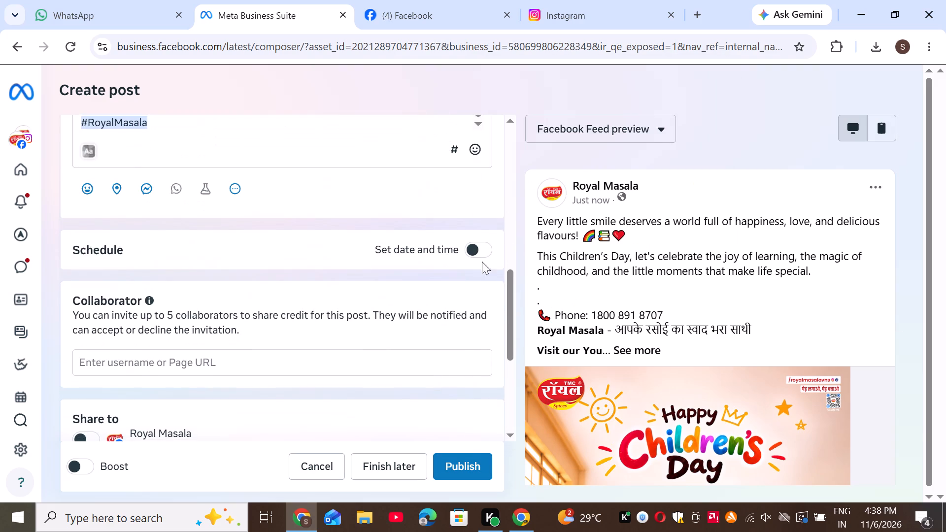
{"action": "left_click", "coordinate": [480, 250]}
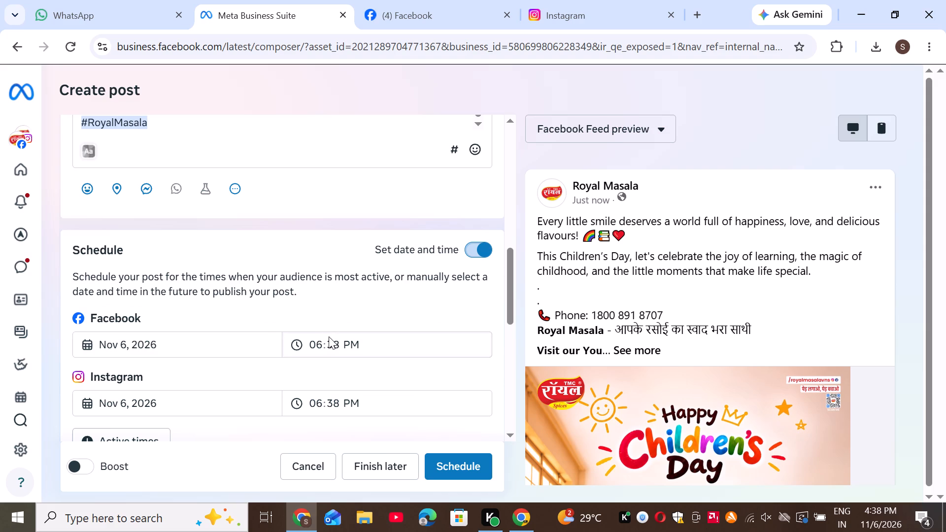
{"action": "left_click", "coordinate": [334, 342]}
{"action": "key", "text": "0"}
{"action": "key", "text": "Right"}
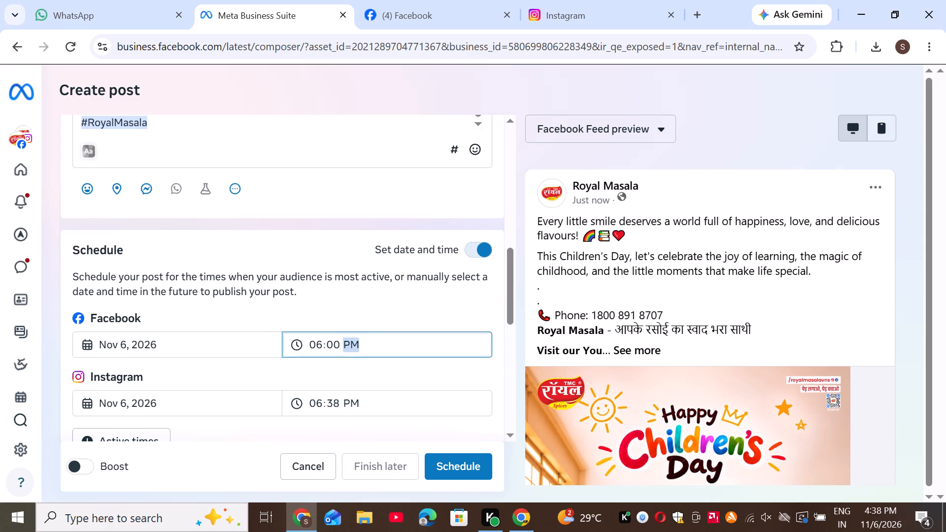
{"action": "key", "text": "Up"}
{"action": "left_click", "coordinate": [118, 344]}
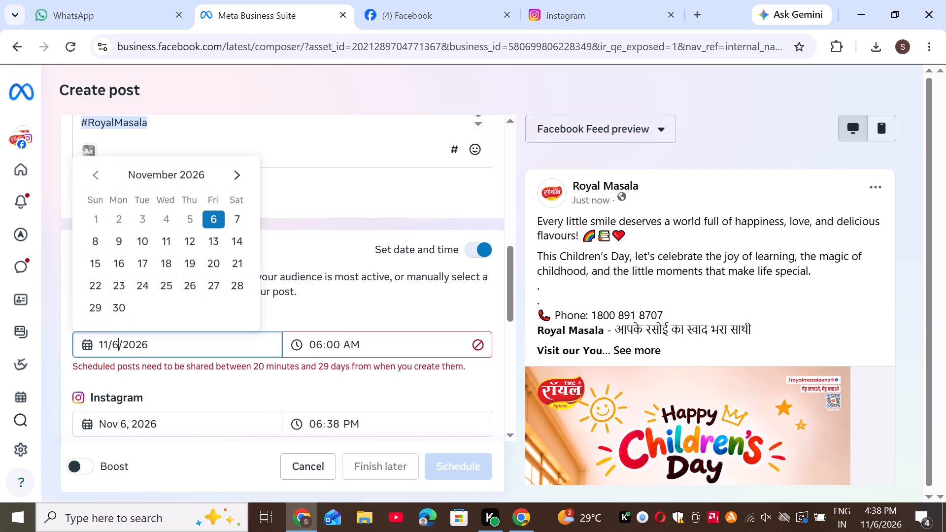
{"action": "left_click", "coordinate": [240, 243]}
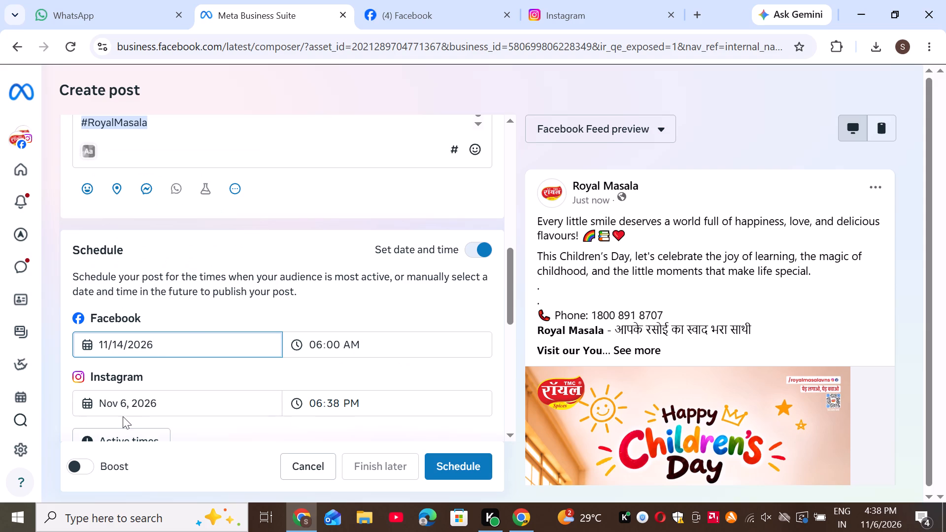
Set the Instagram schedule date and time to November 14, 2026, 06:00 AM.
{"action": "left_click", "coordinate": [123, 404]}
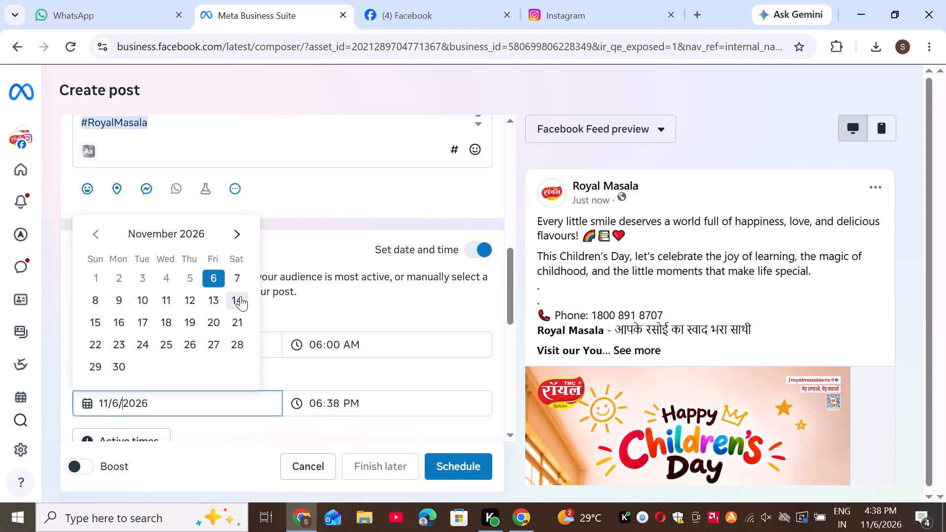
{"action": "left_click", "coordinate": [240, 296]}
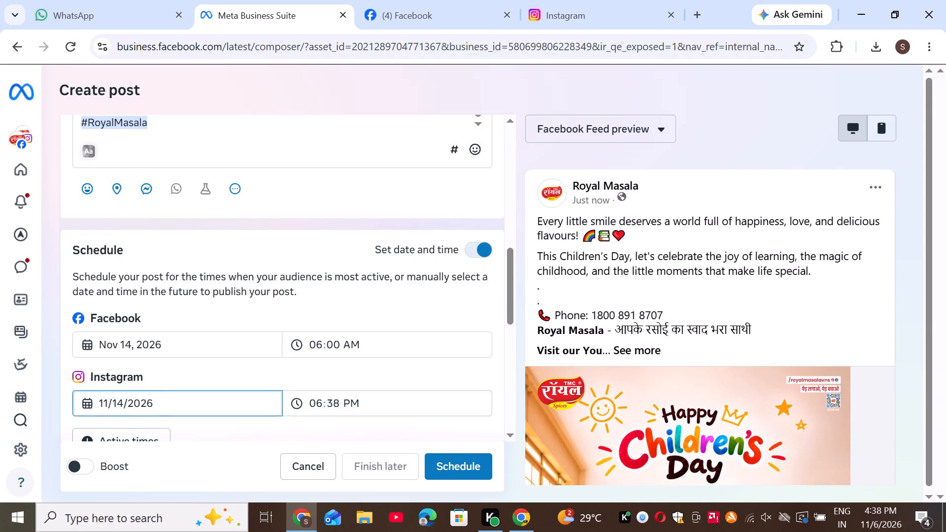